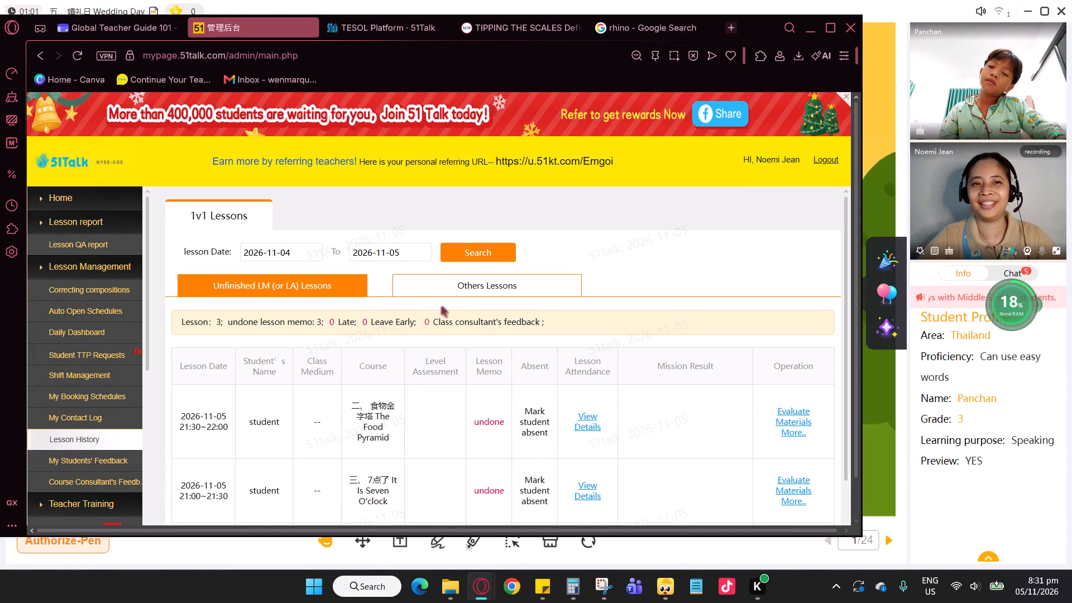
Switch to the 51Talk classroom, advance to slide 2, and reveal all three clue cards and the season answer.
click(750, 0)
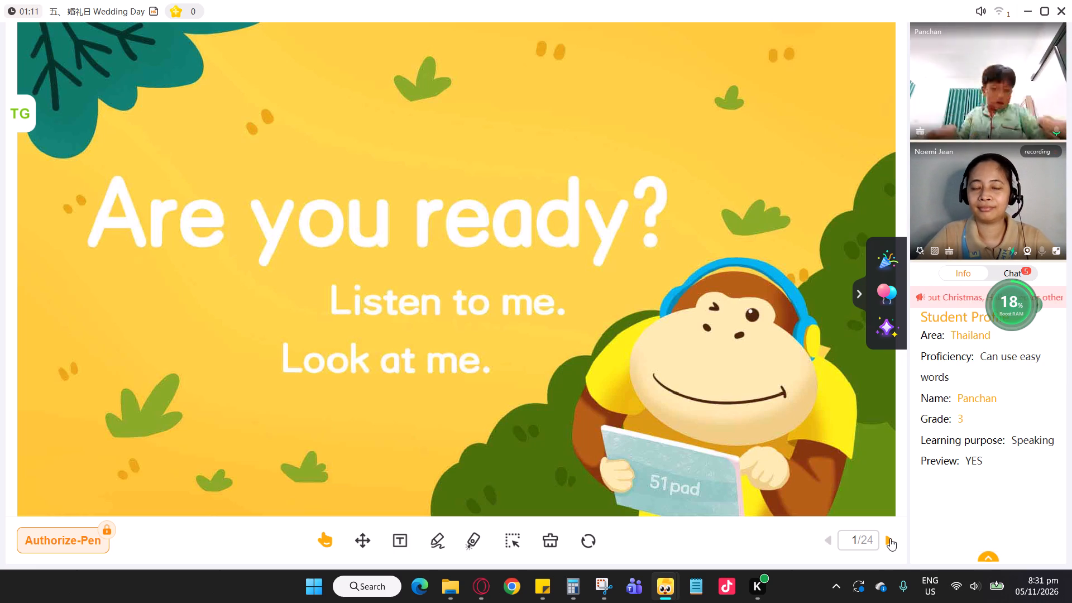
click(890, 538)
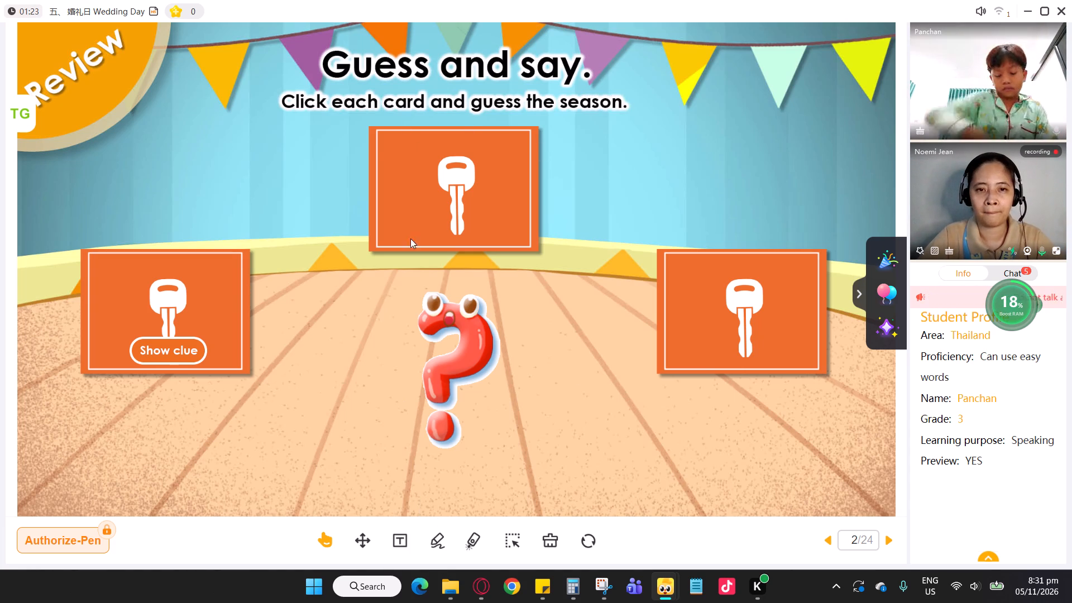
click(163, 355)
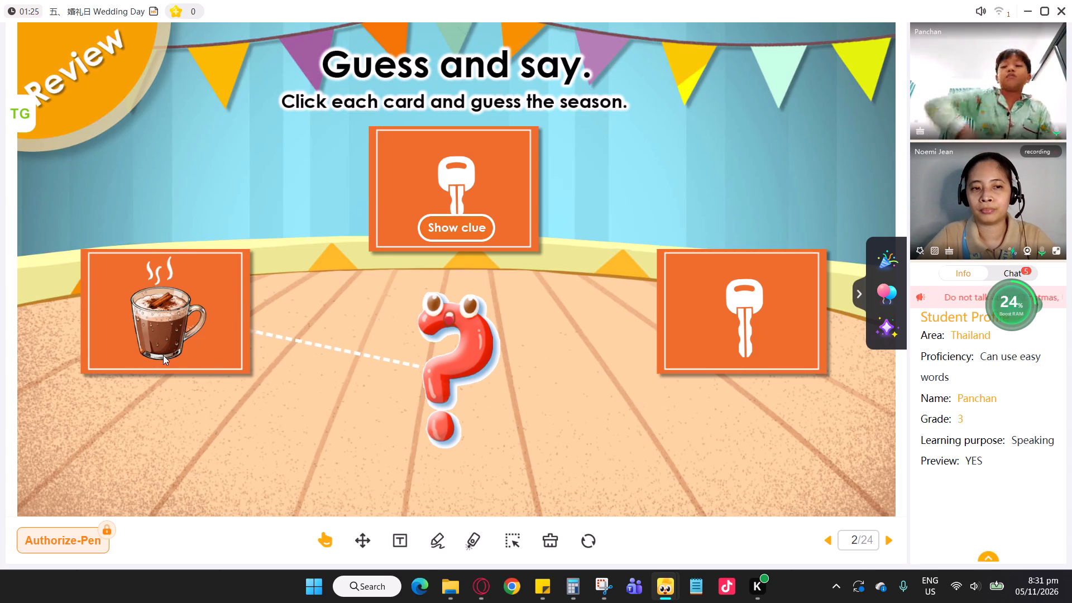
click(457, 232)
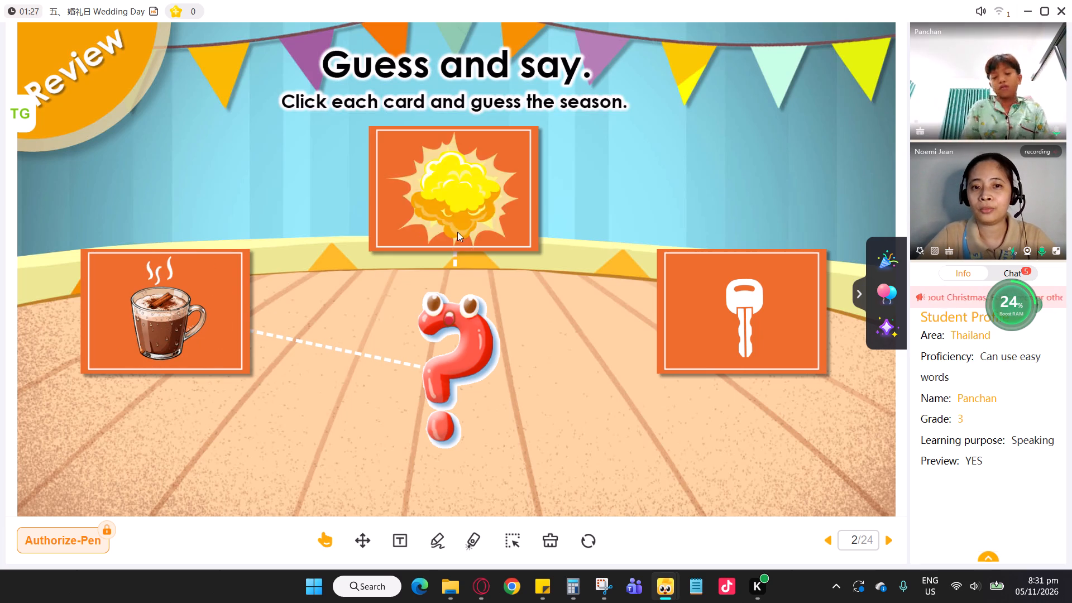
click(753, 353)
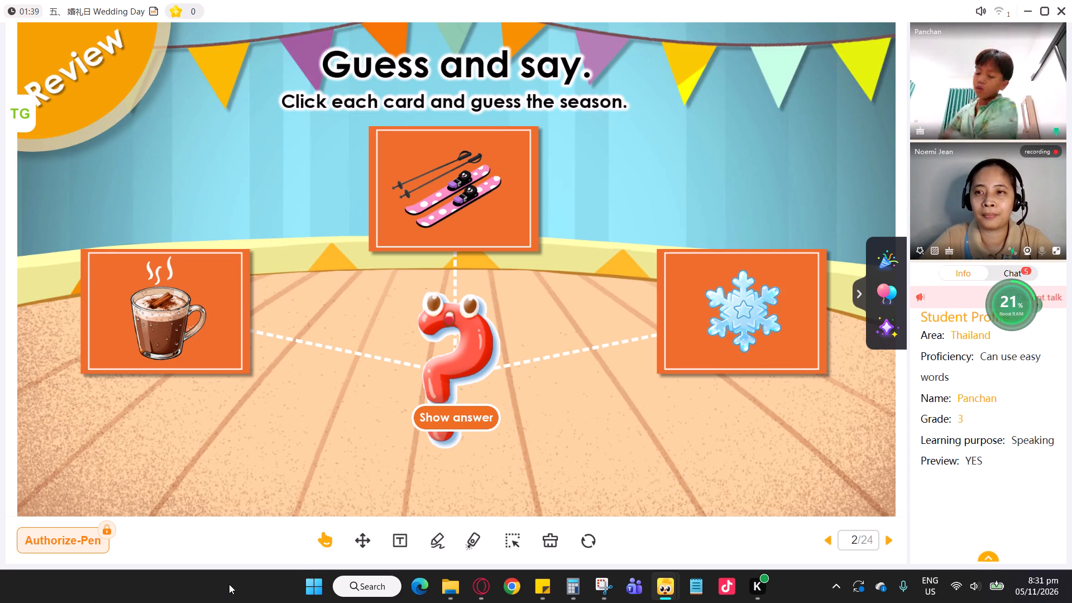
click(443, 419)
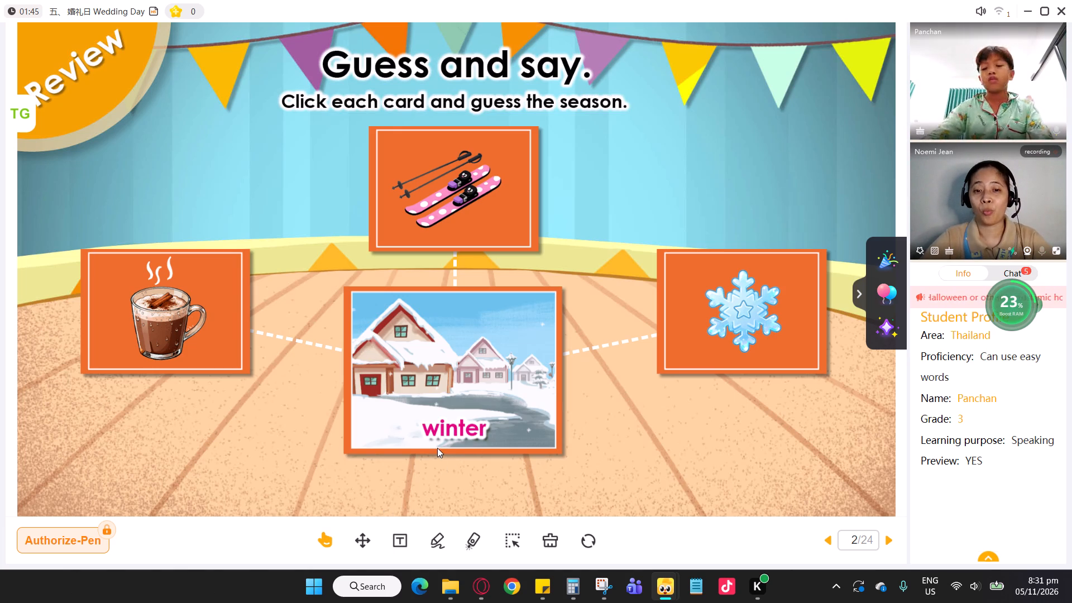
Draw a rectangle around the word "winter" on the answer card and award the student a star.
click(515, 539)
drag(414, 412, 501, 450)
click(175, 9)
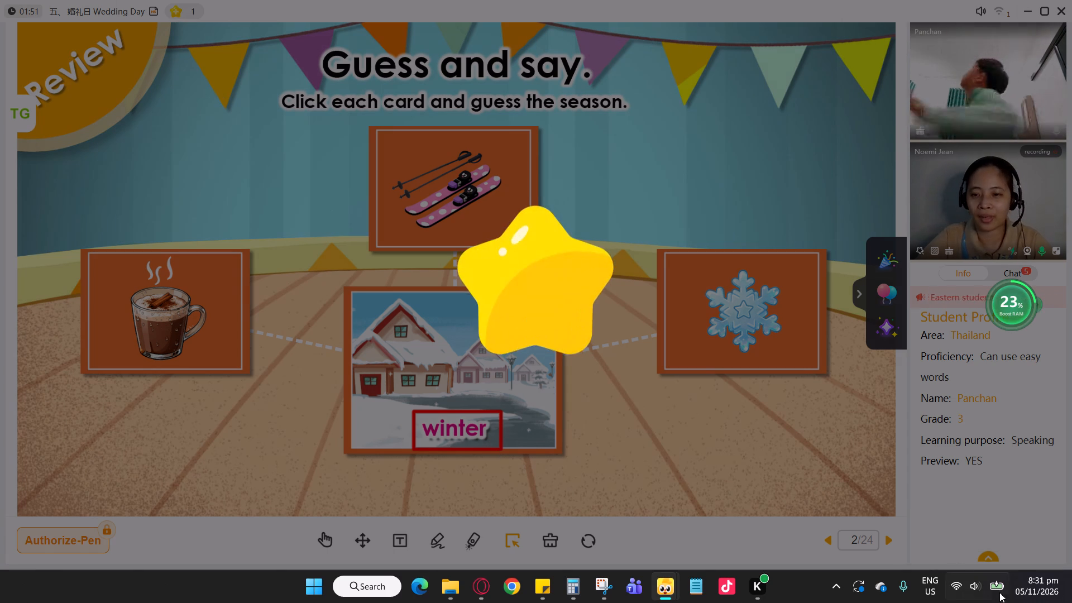
Advance to slide 3, reveal its three clue cards and the season answer, and award the student a star.
click(889, 538)
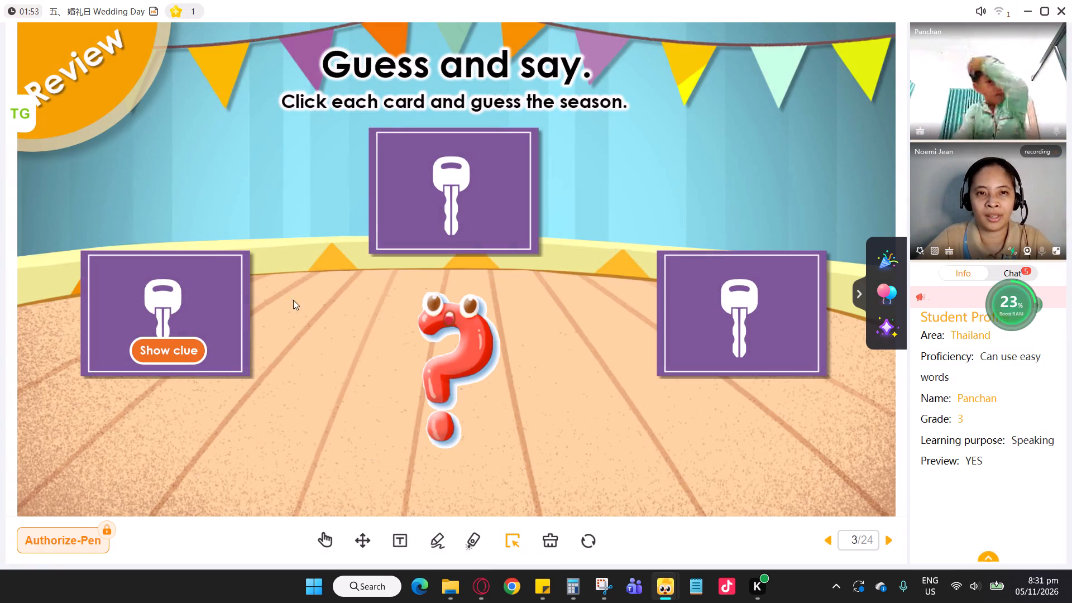
click(322, 543)
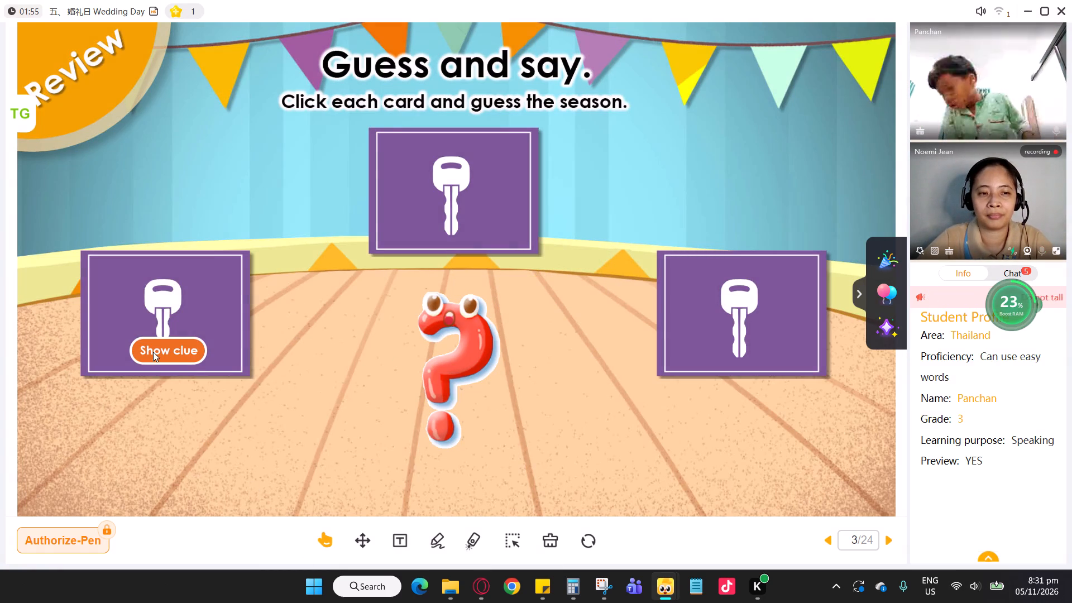
click(153, 352)
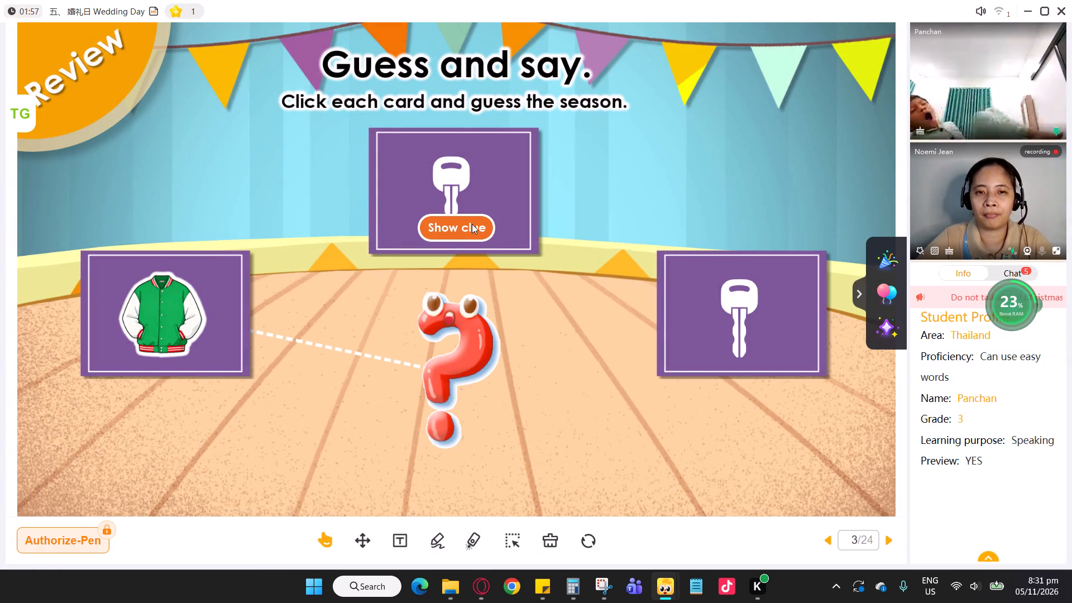
click(472, 224)
click(735, 354)
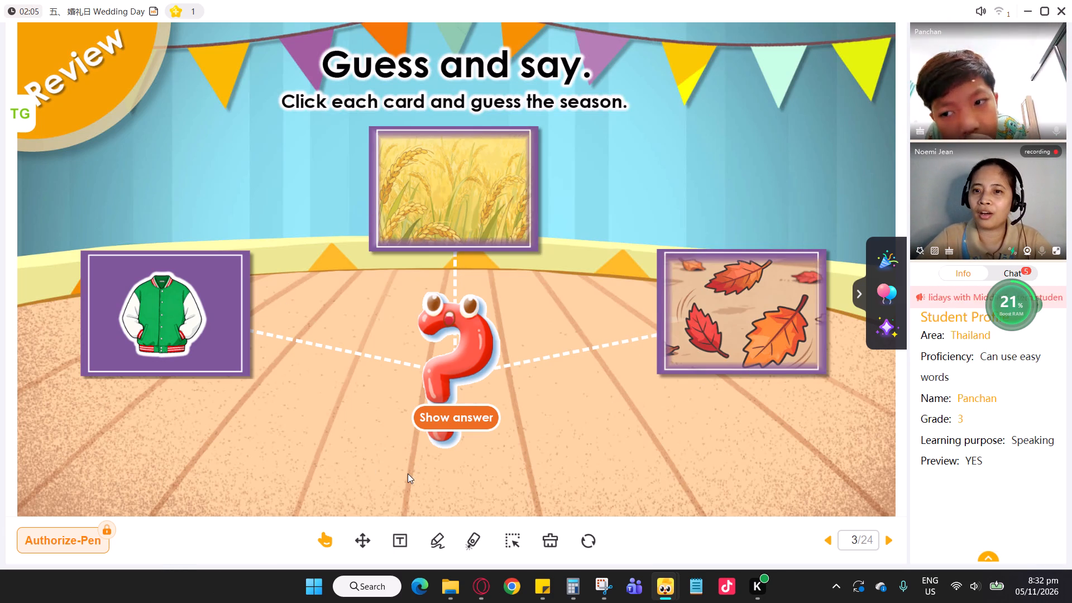
click(470, 423)
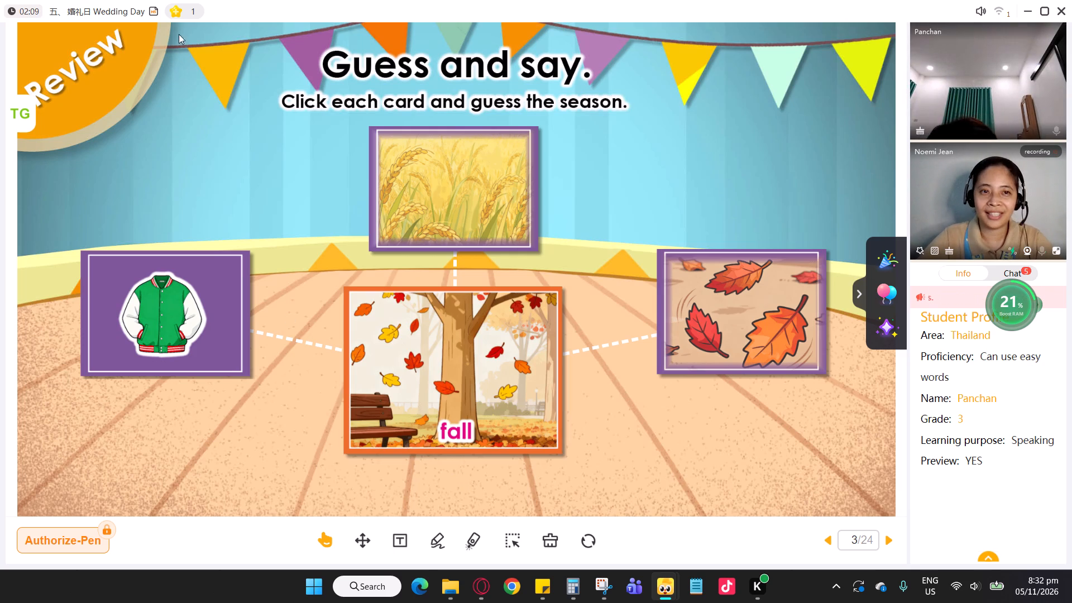
click(174, 10)
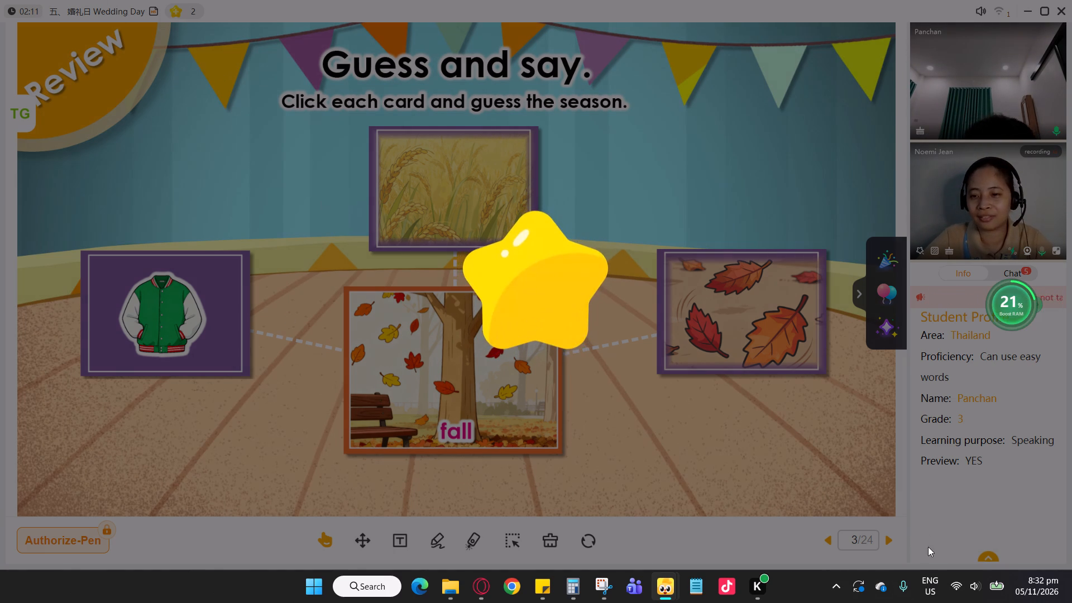
Advance to slide 4 and underline the "Wedding Day" title with repeated Highlighter strokes, first under "Wedding" and finally under "Day".
click(888, 537)
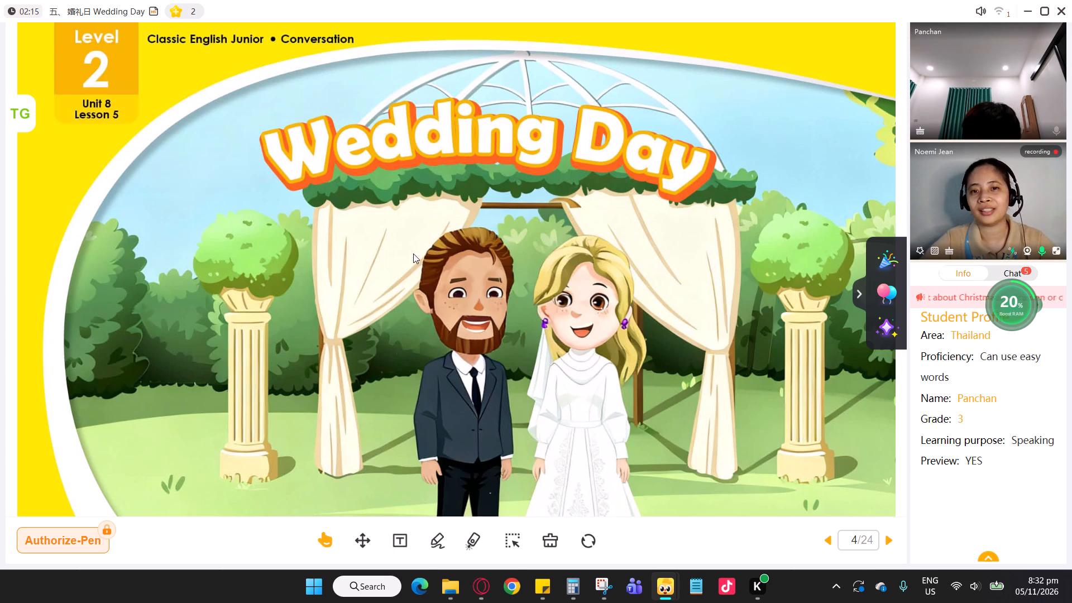
click(467, 545)
drag(323, 212, 496, 192)
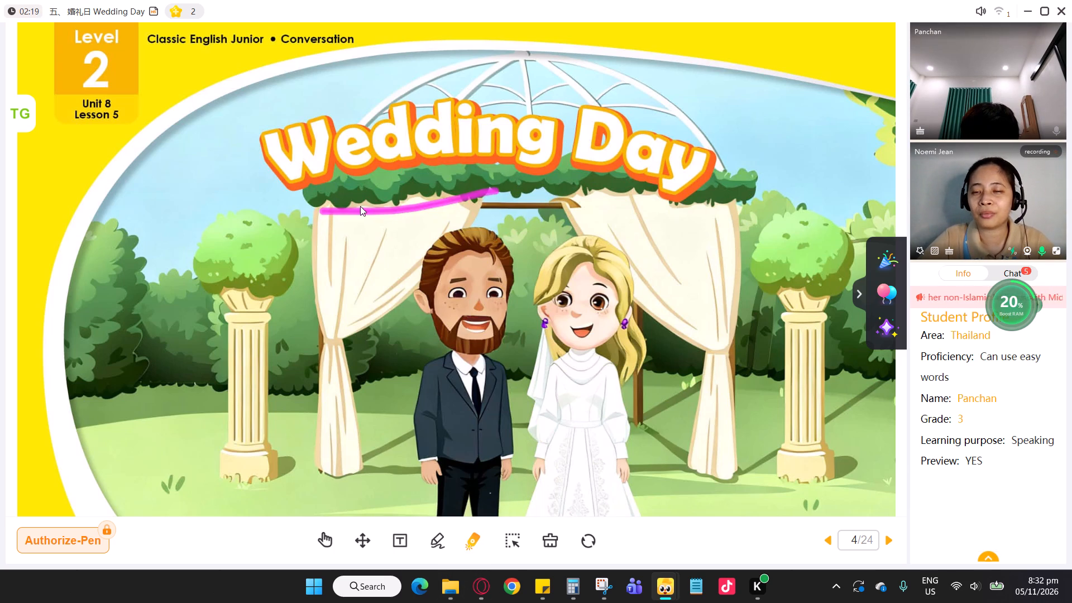
drag(333, 202, 526, 196)
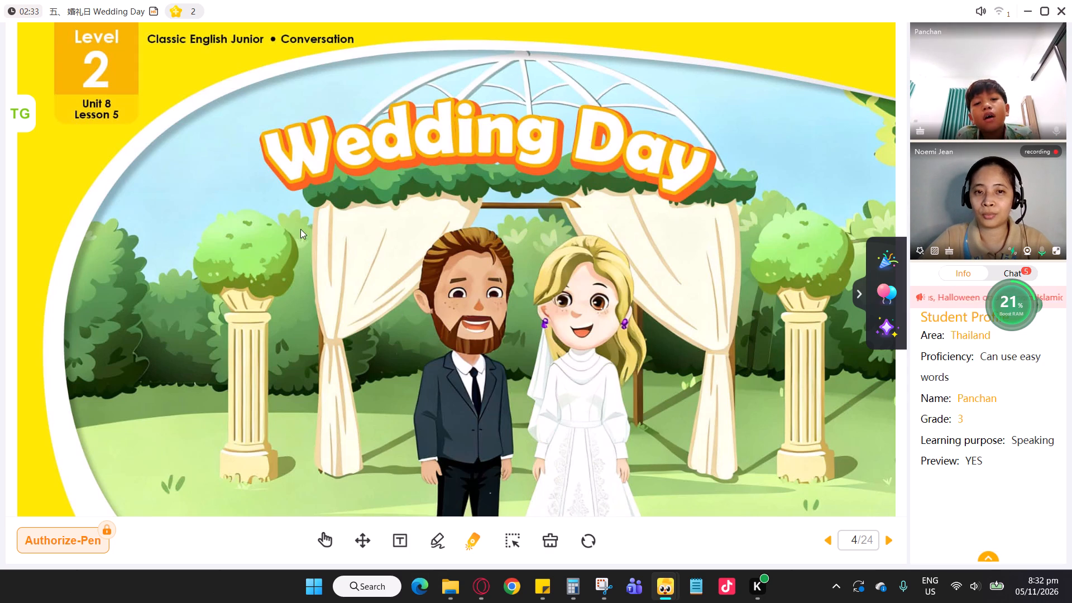
drag(344, 190, 501, 170)
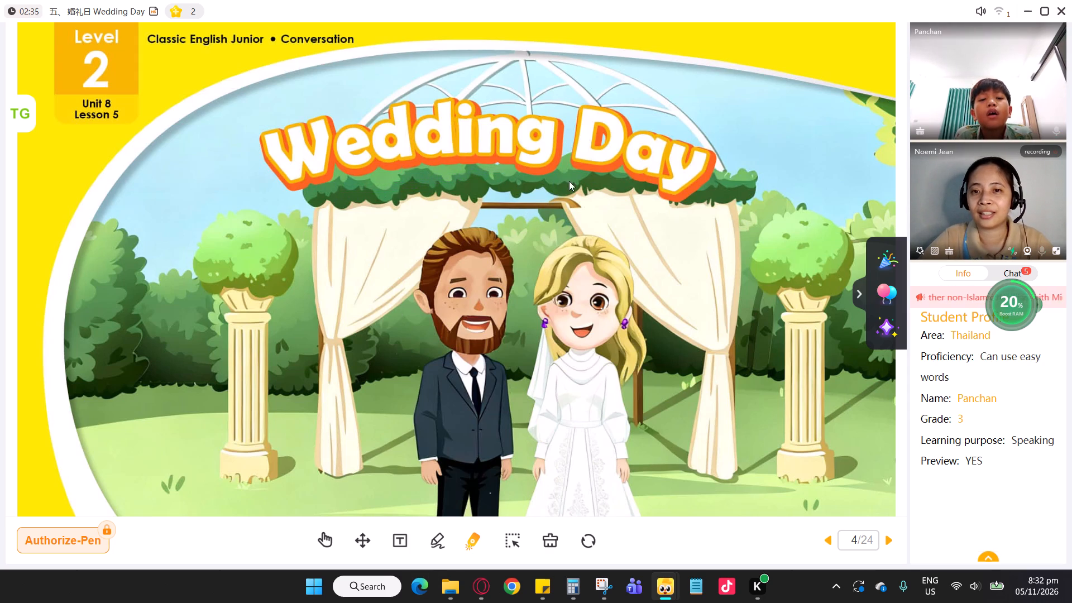
drag(570, 180, 655, 190)
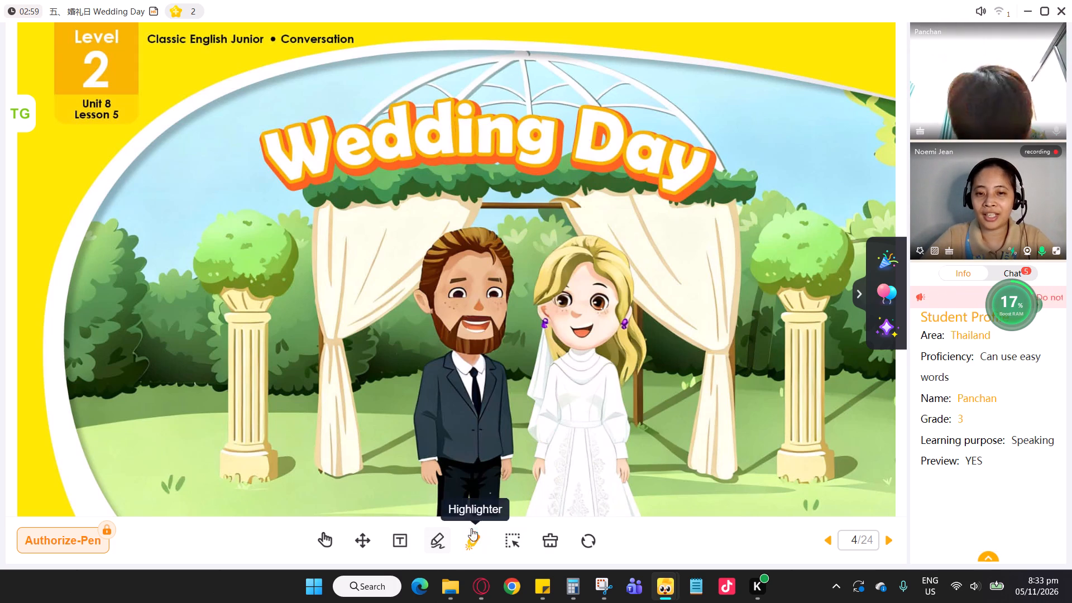
Draw a highlighter check mark above the groom's head and another highlighter mark above the bride's head.
drag(452, 216, 490, 205)
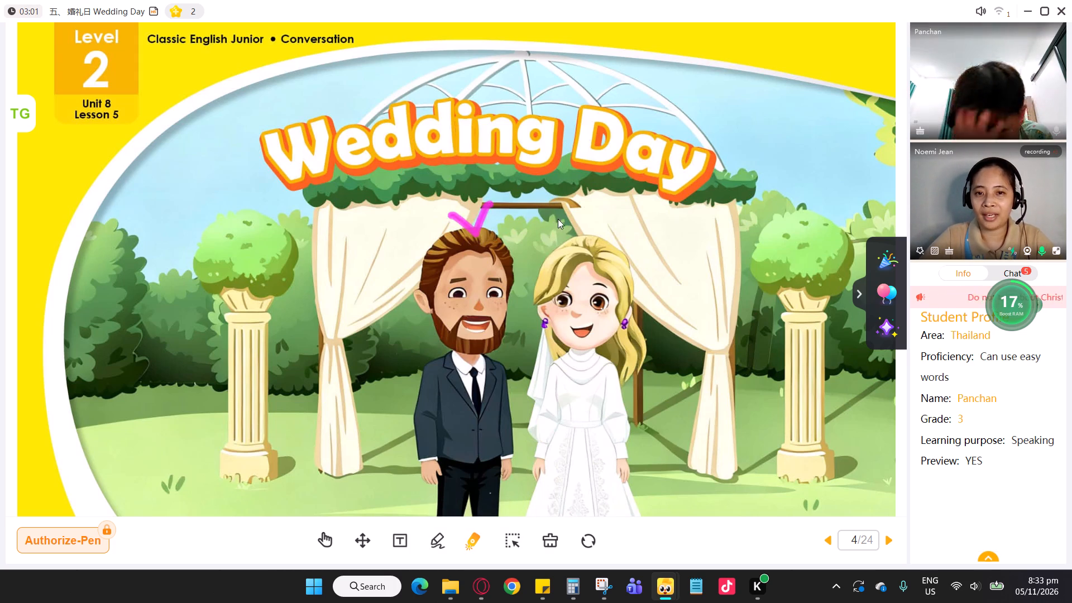
drag(563, 223, 639, 183)
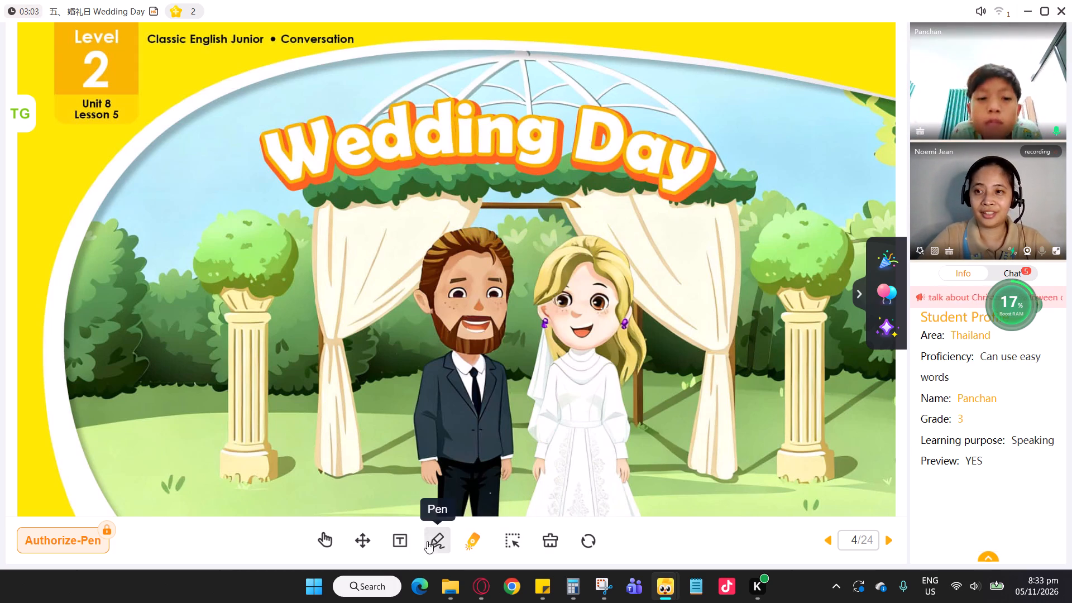
Advance the lesson to slide 5, the "Twinkle, Twinkle, Little Star" lead-in.
click(887, 540)
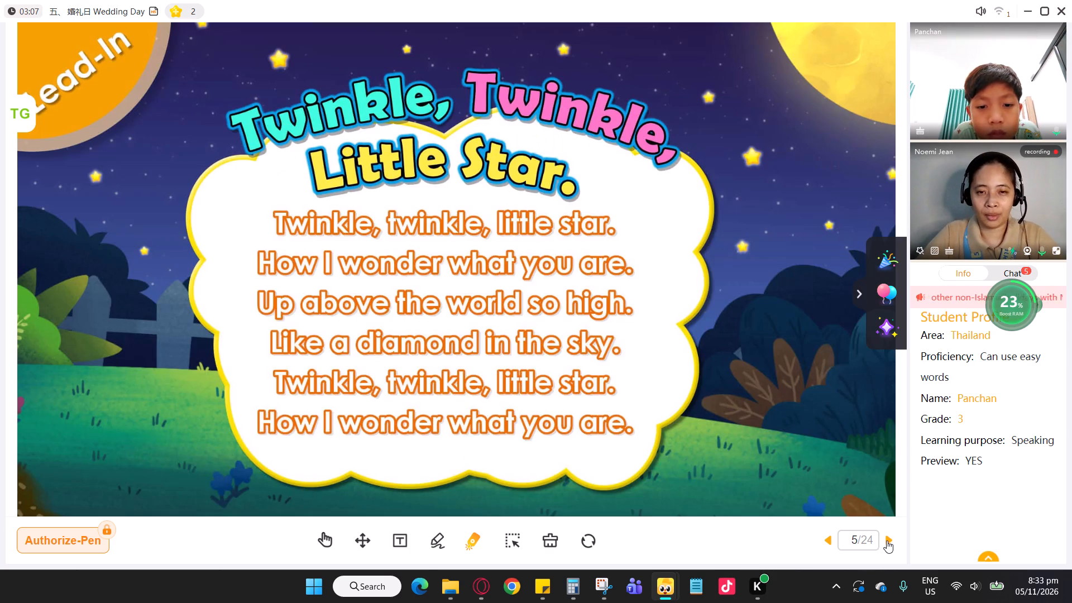
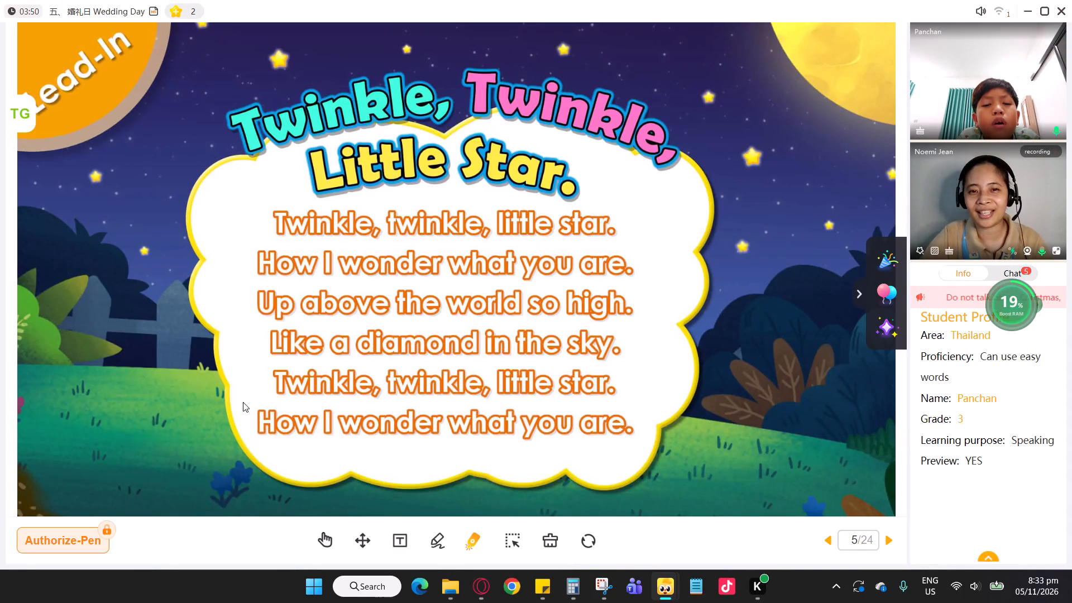
Award the student a star for the "Twinkle, Twinkle, Little Star" slide.
click(169, 11)
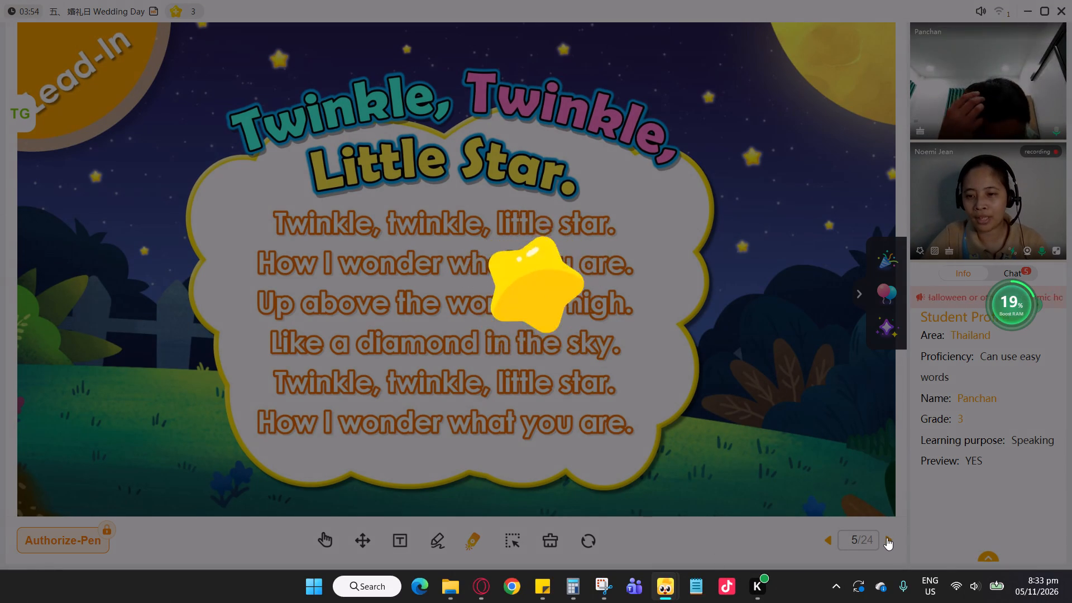
Advance the lesson to slide 7 and play the audio for the word "wedding".
click(887, 538)
click(887, 538)
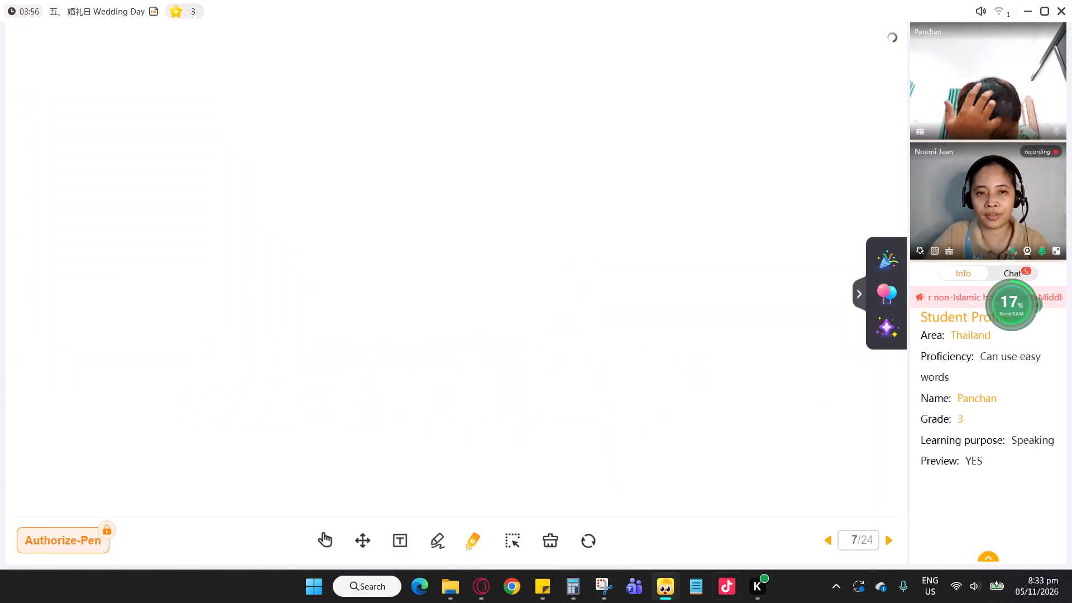
click(321, 539)
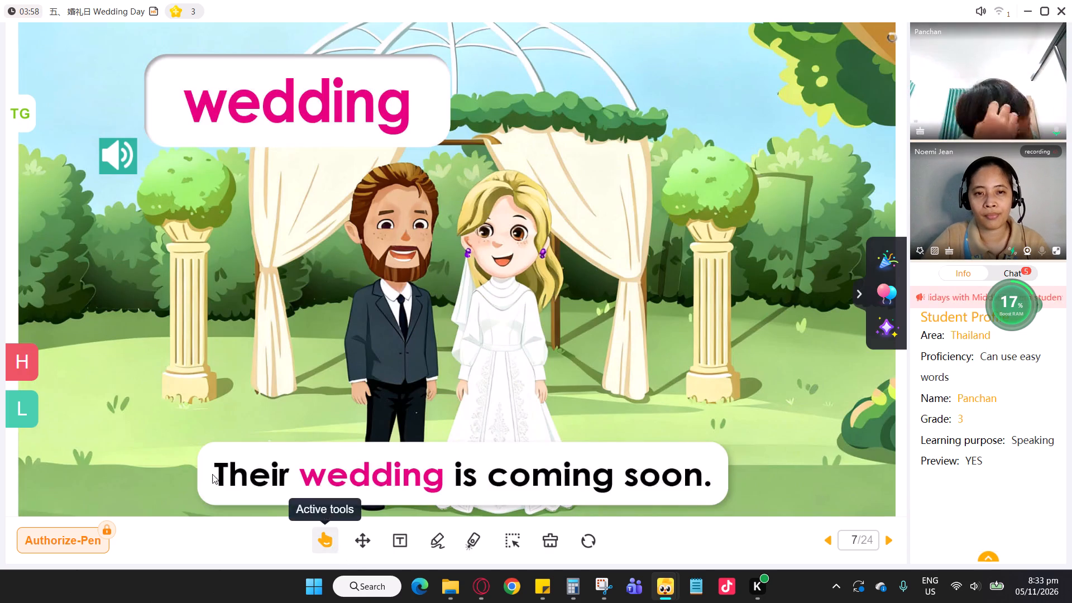
click(120, 161)
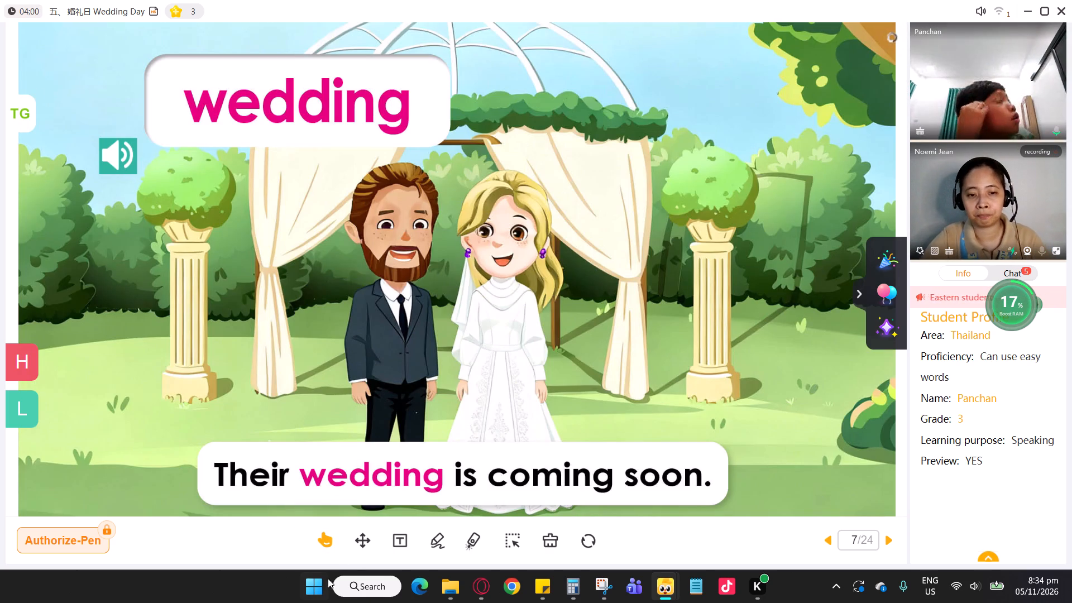
click(115, 159)
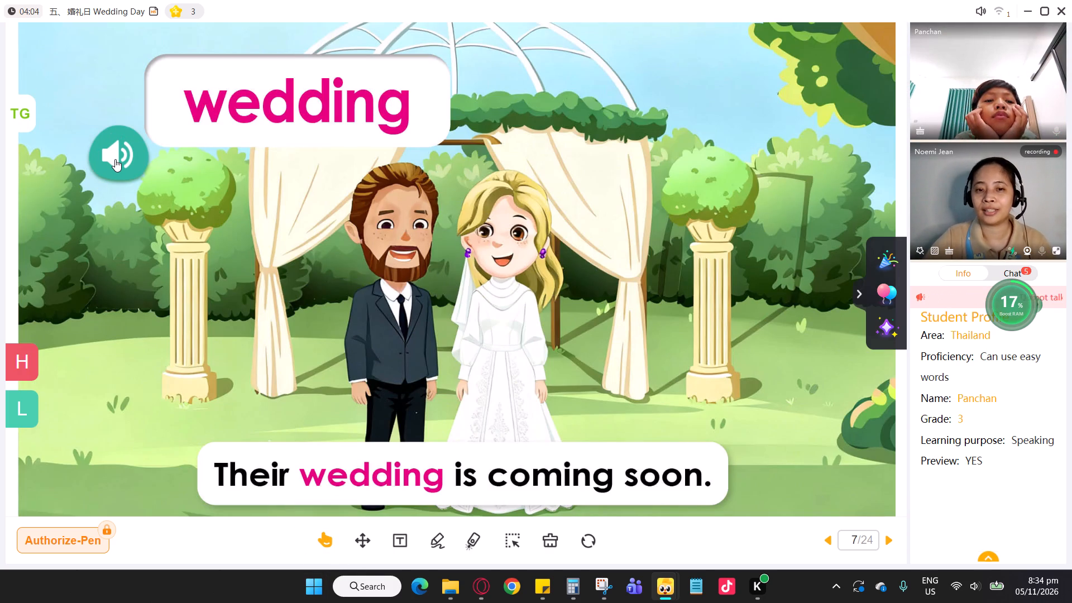
Draw a rectangle around the sentence "Their wedding is coming soon.".
click(511, 535)
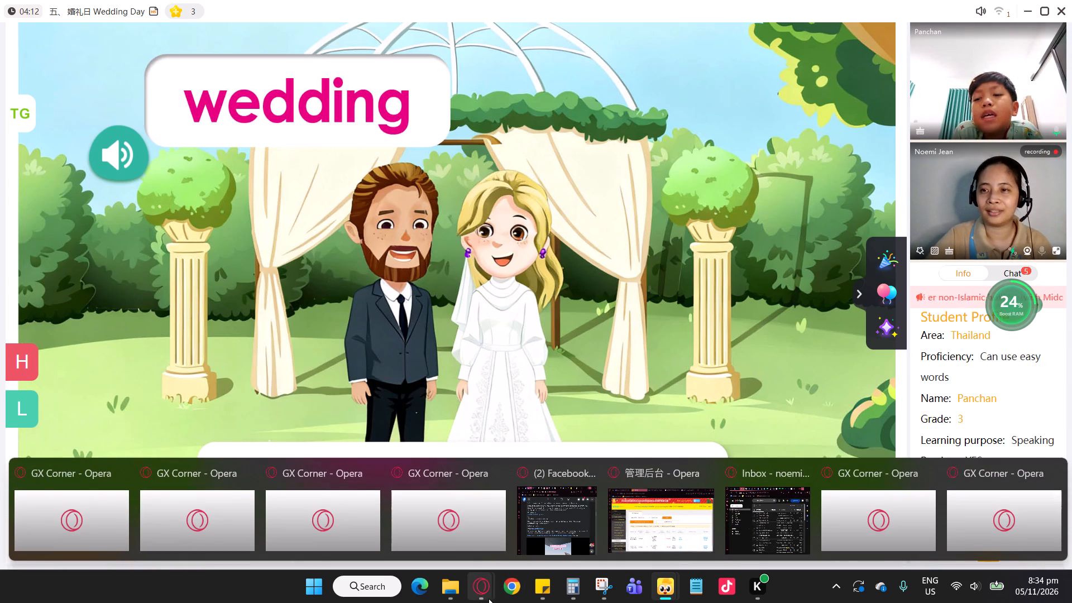
drag(202, 451, 718, 499)
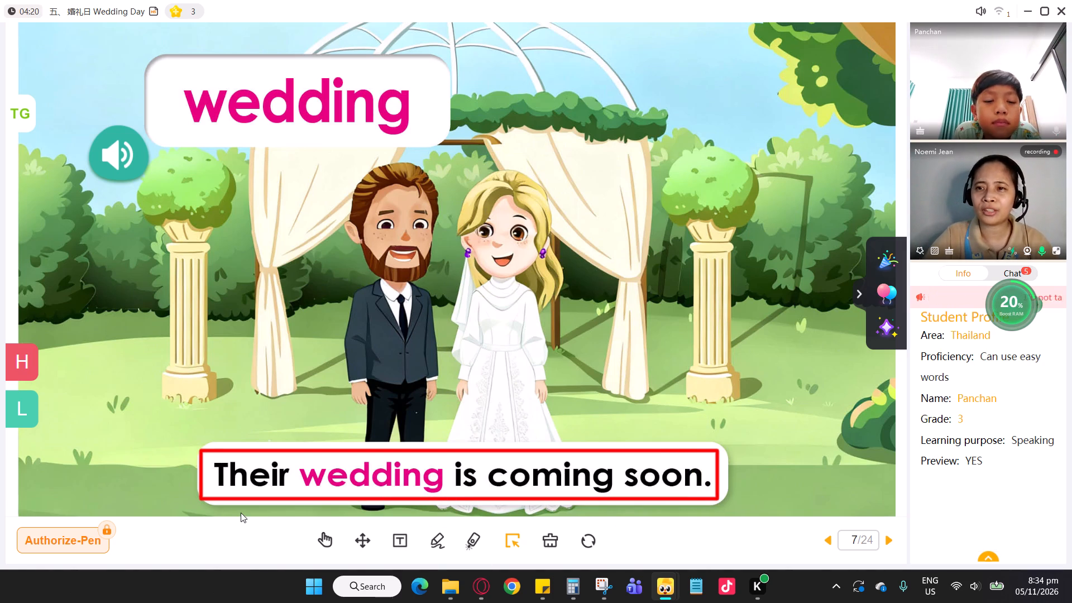
Read the high-level and low-level student teaching notes on the "wedding" slide, closing each one after viewing.
click(324, 538)
click(18, 367)
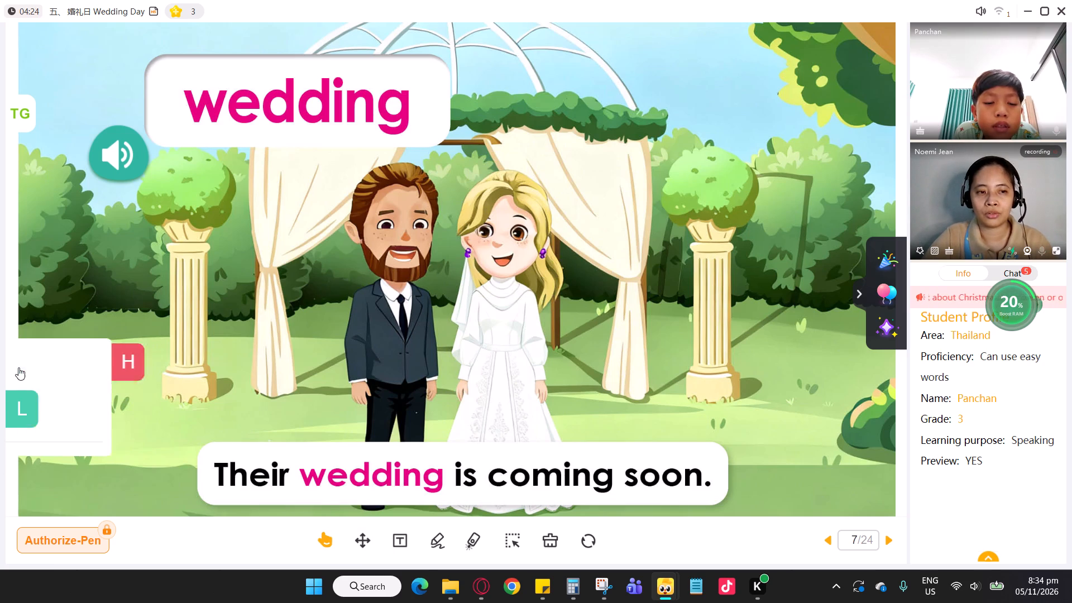
scroll(300, 386, down, 4)
click(506, 358)
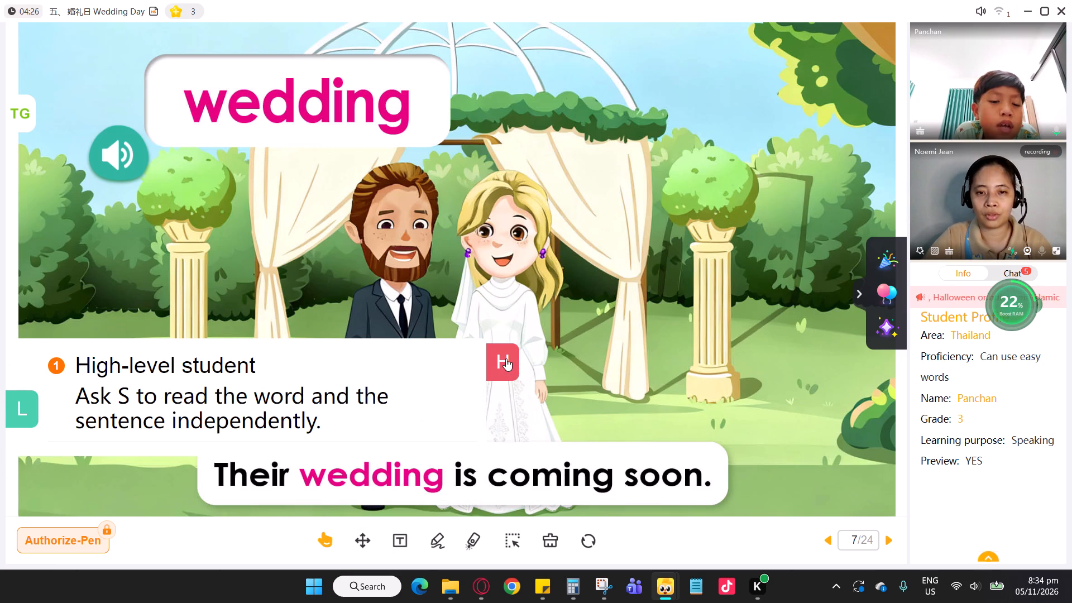
click(21, 410)
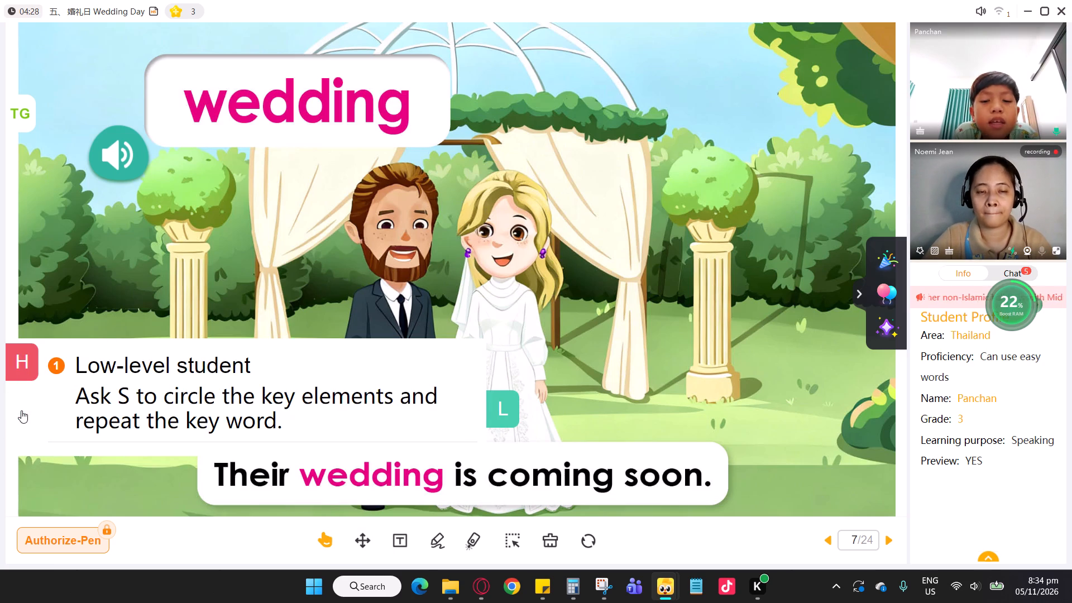
click(496, 404)
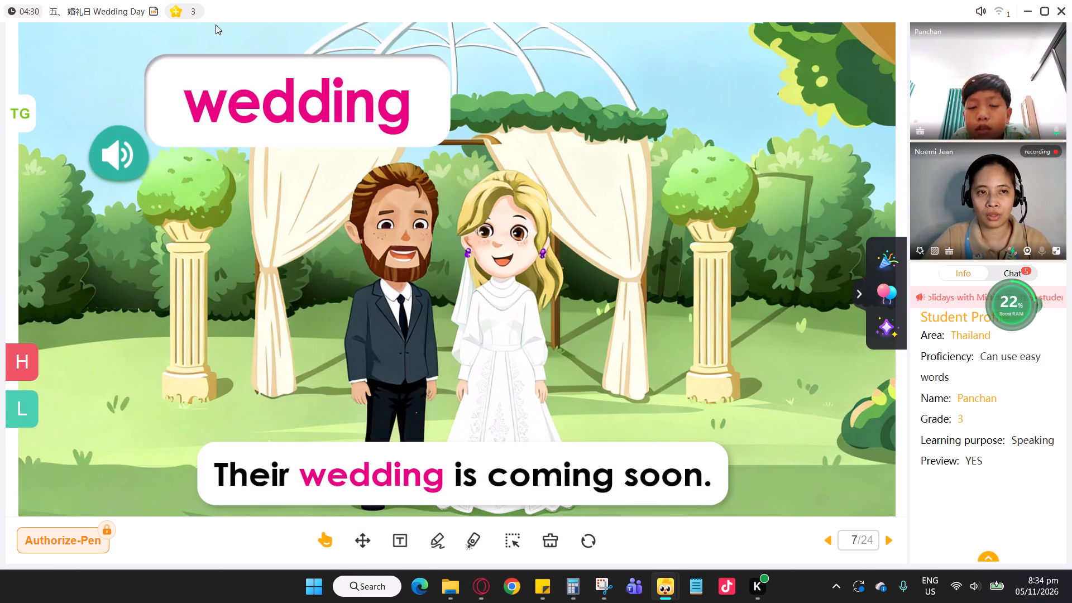
Award the student a star for the "wedding" slide.
click(173, 13)
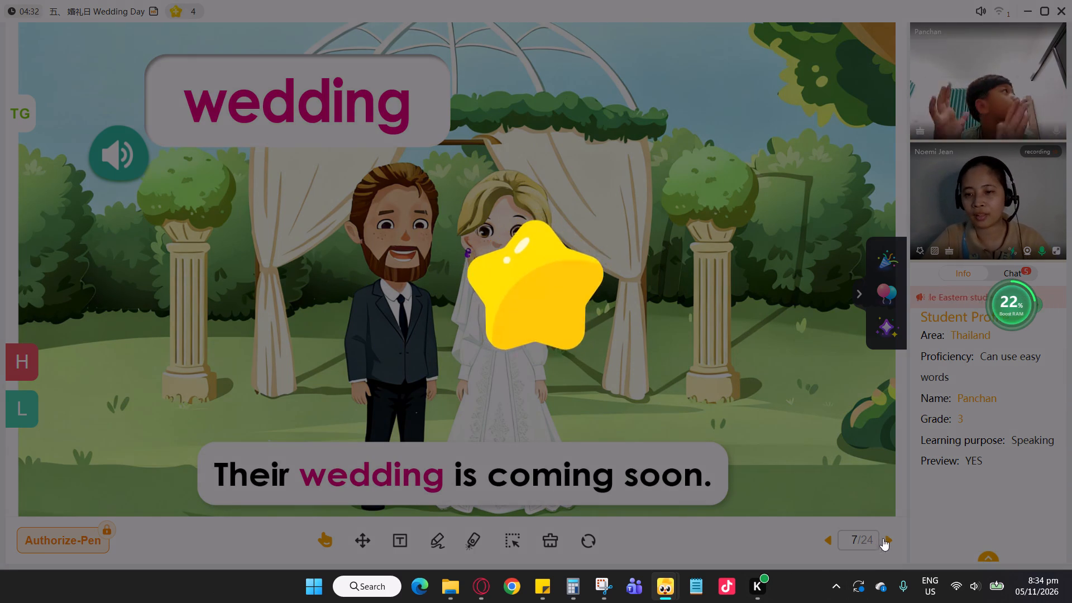
Advance the lesson to slide 8 and play the audio for the word "heart".
click(889, 542)
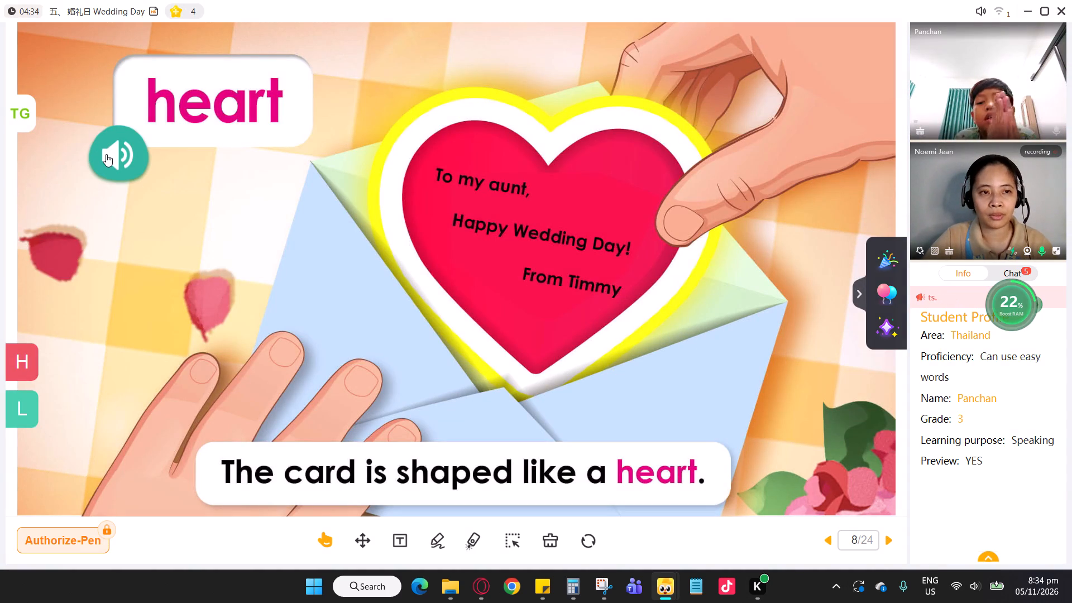
click(106, 154)
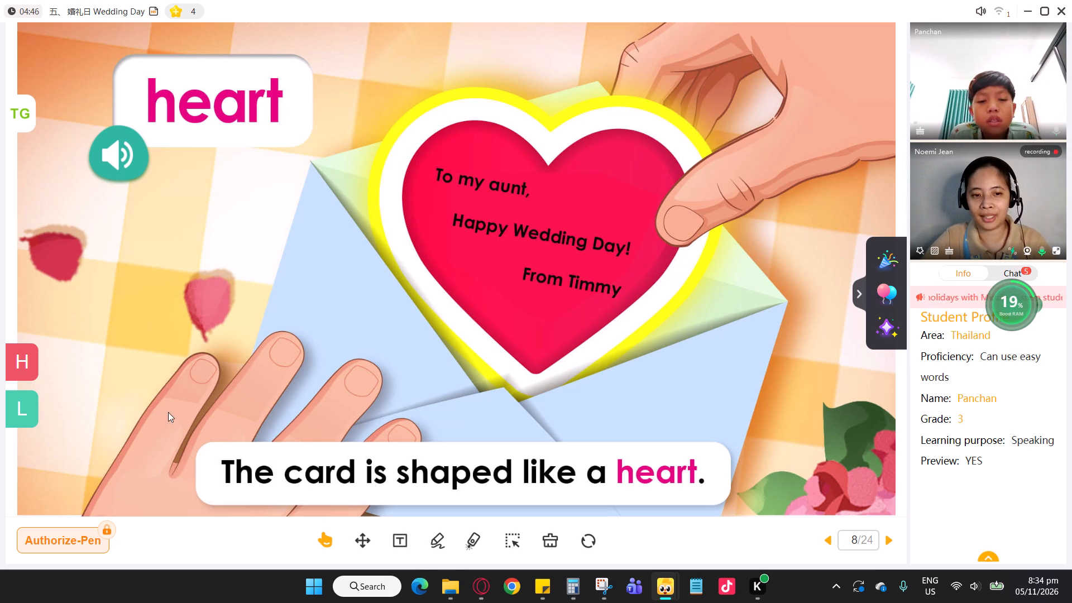
Draw a rectangle around the sentence "The card is shaped like a heart." and underline the word "shaped" with the pen.
click(507, 537)
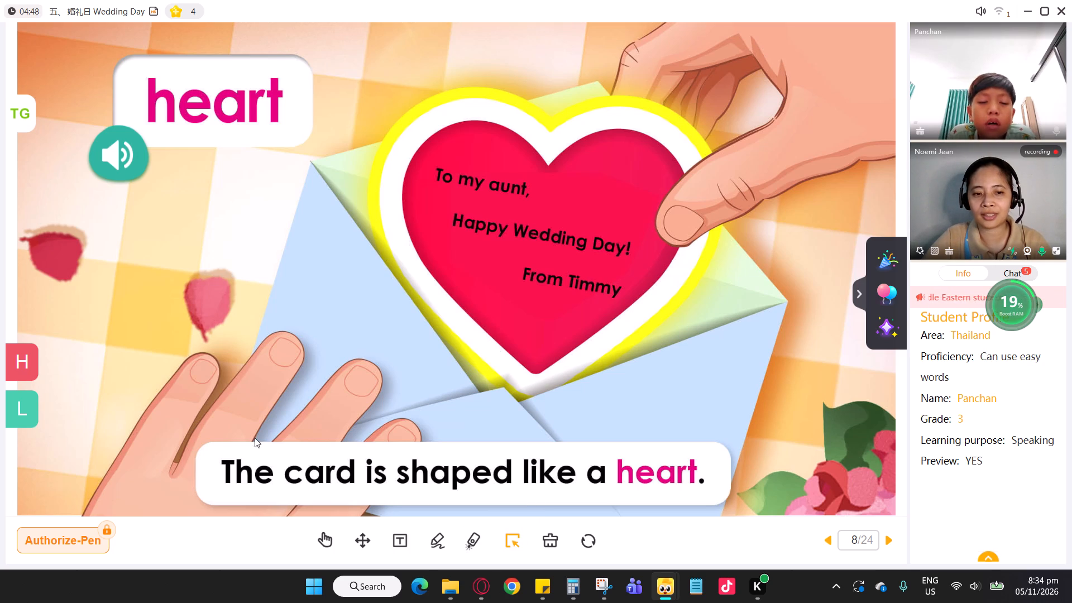
drag(209, 447, 756, 509)
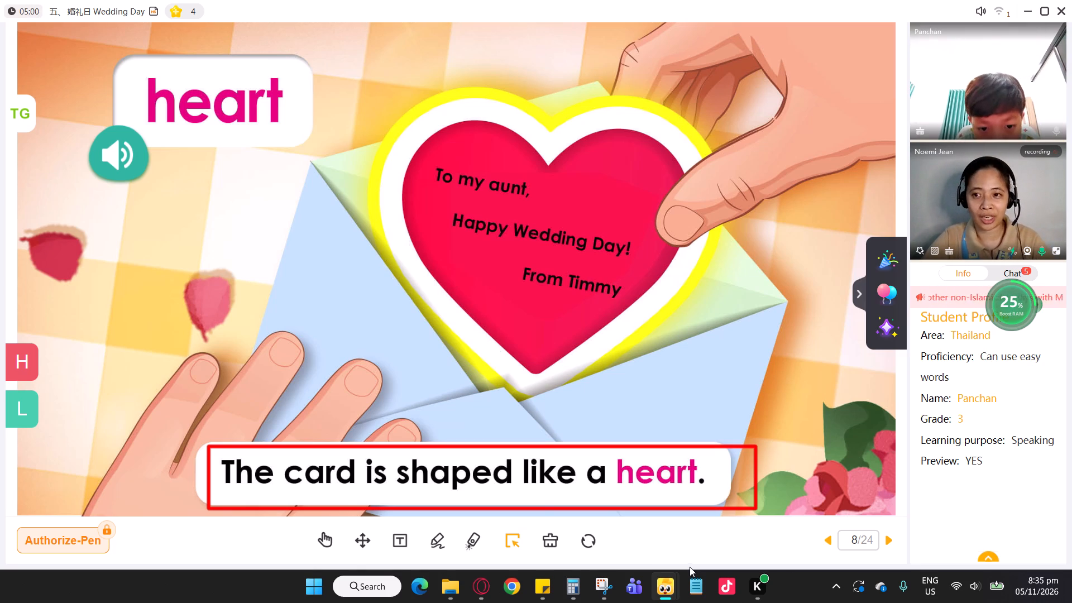
click(438, 540)
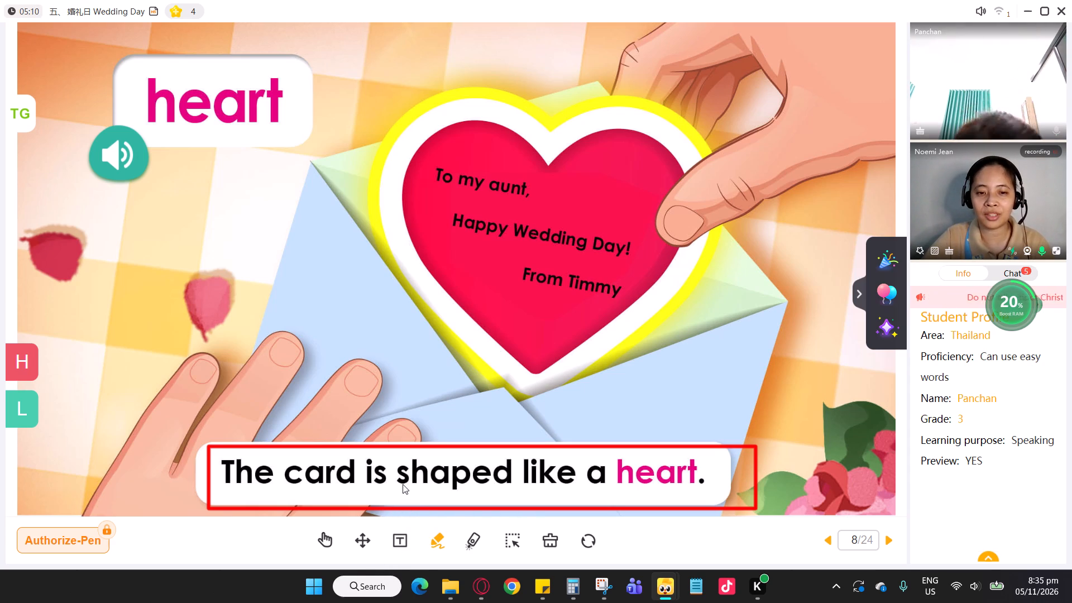
drag(400, 491, 511, 495)
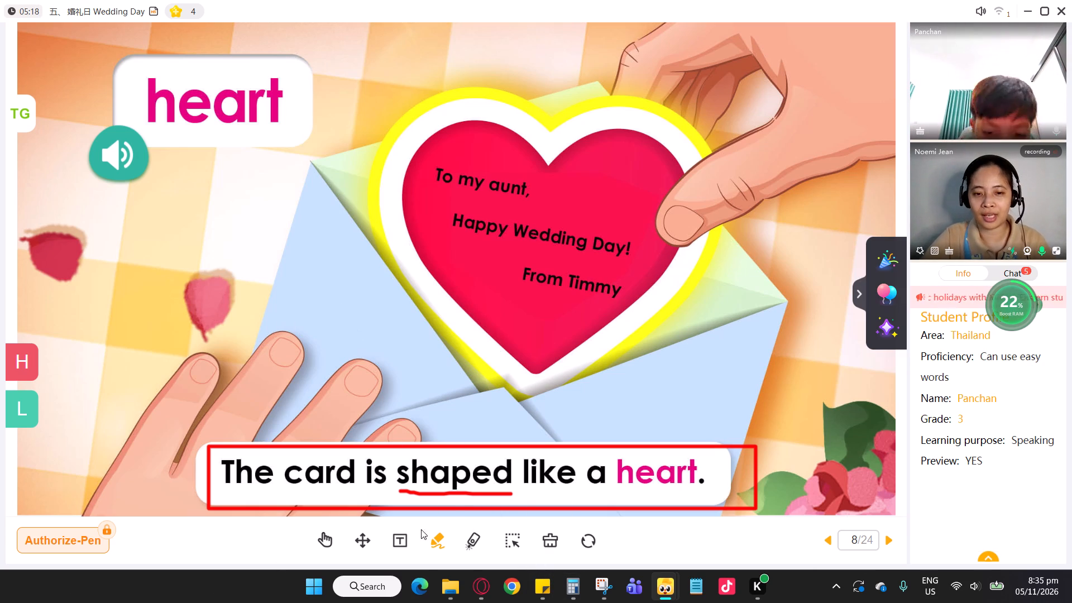
Draw a rectangle around the red heart card in the picture.
click(511, 547)
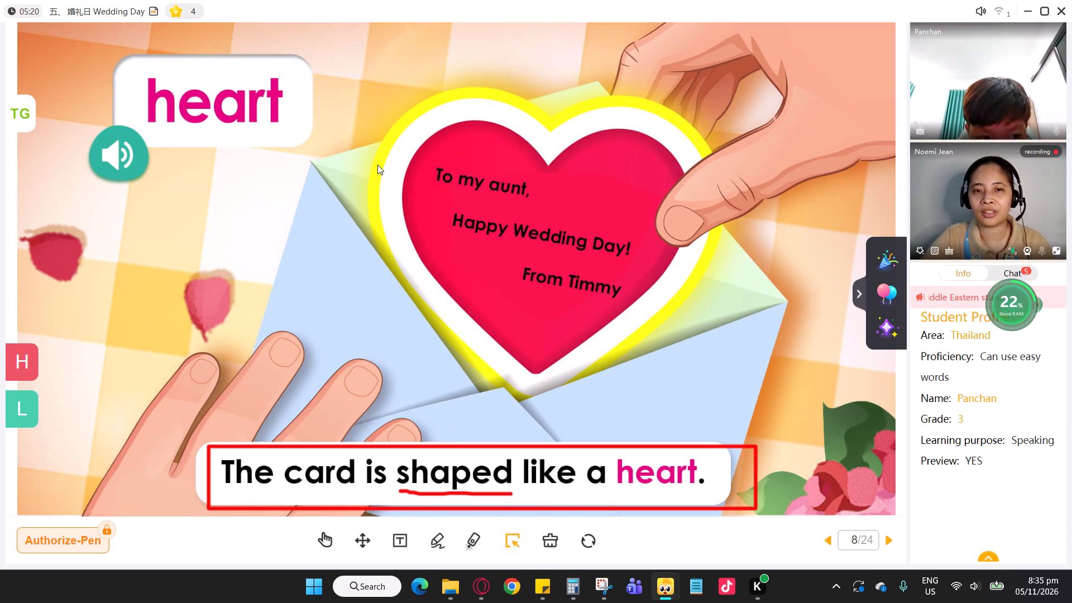
drag(399, 138, 684, 376)
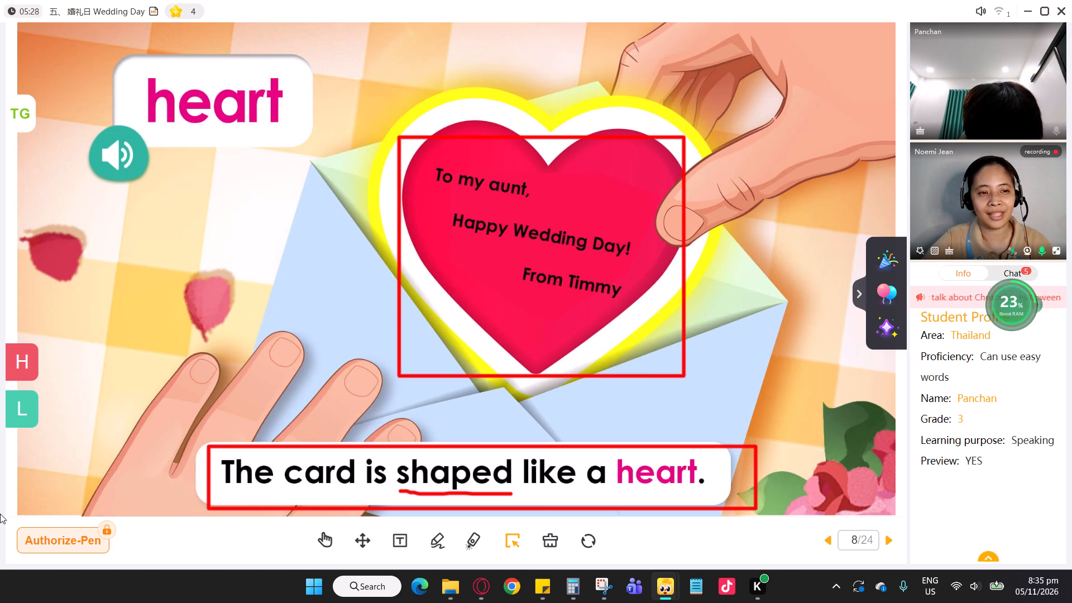
Read the high-level student teaching note on the "heart" slide and close it.
click(15, 362)
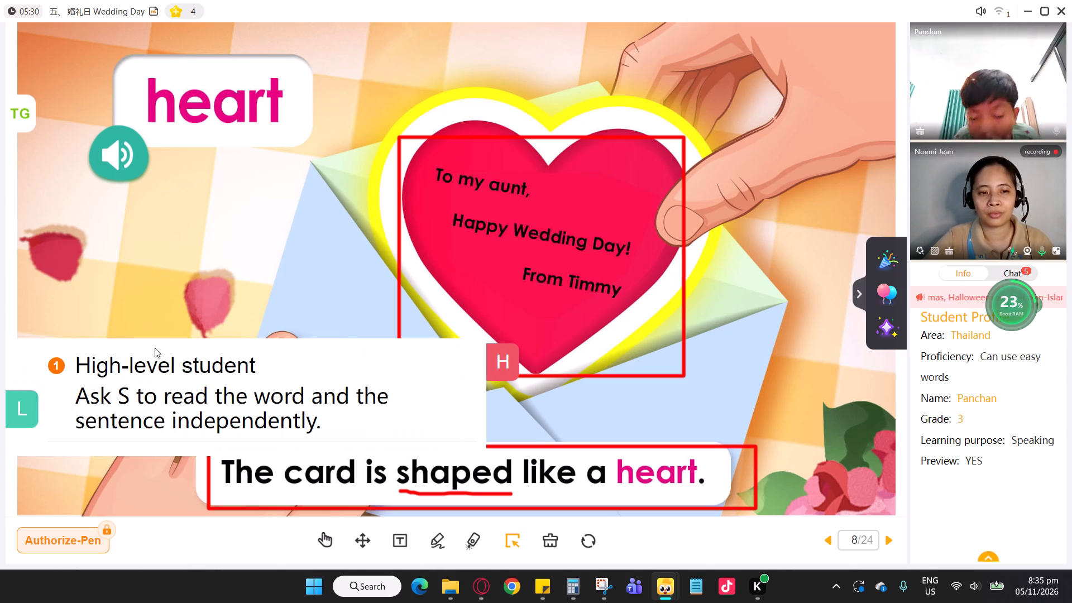
click(515, 358)
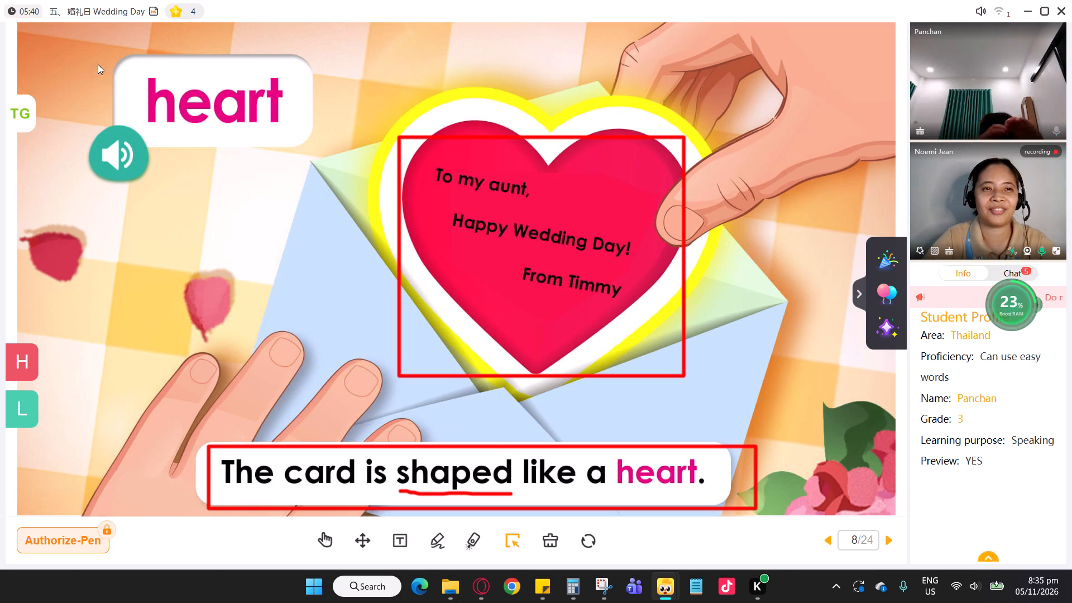
Award the student a star for the "heart" slide.
click(173, 12)
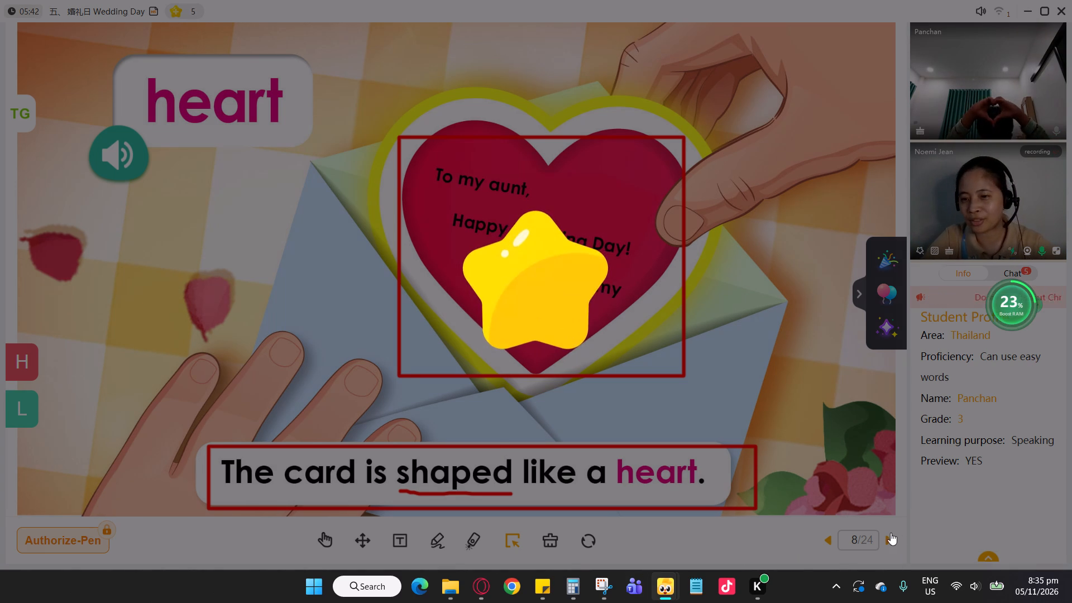
Advance the lesson to slide 9 and play the audio for the word "love".
click(884, 533)
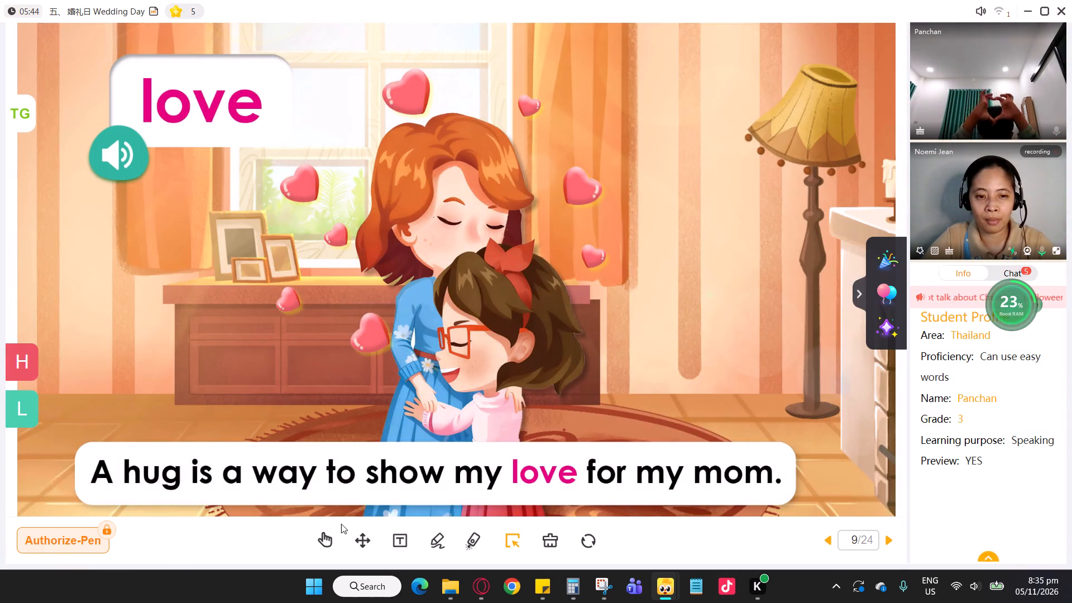
click(327, 540)
click(114, 141)
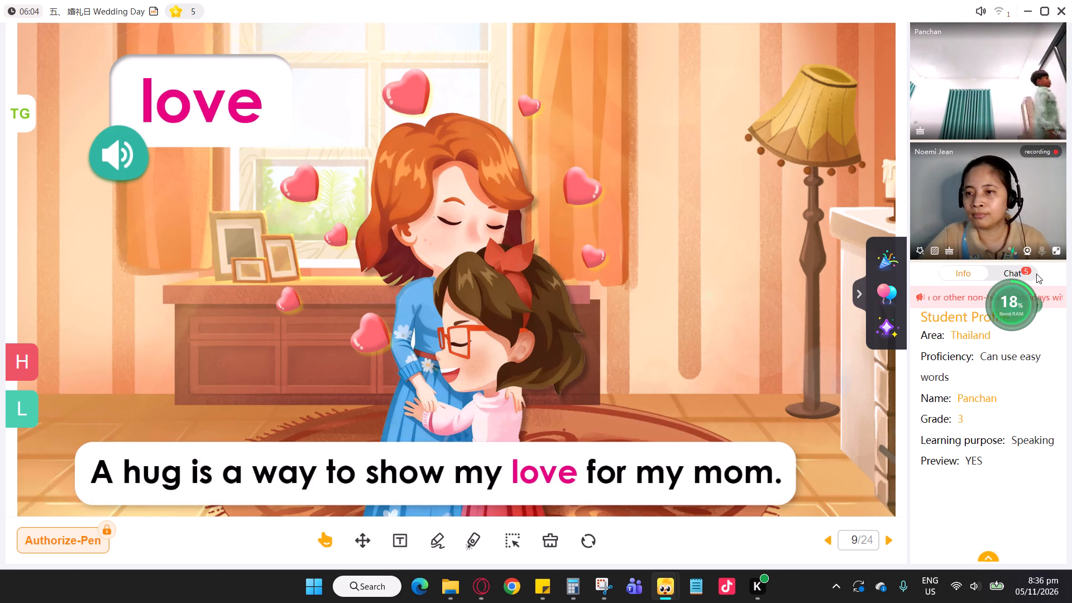
Mute the teacher's microphone.
click(1043, 250)
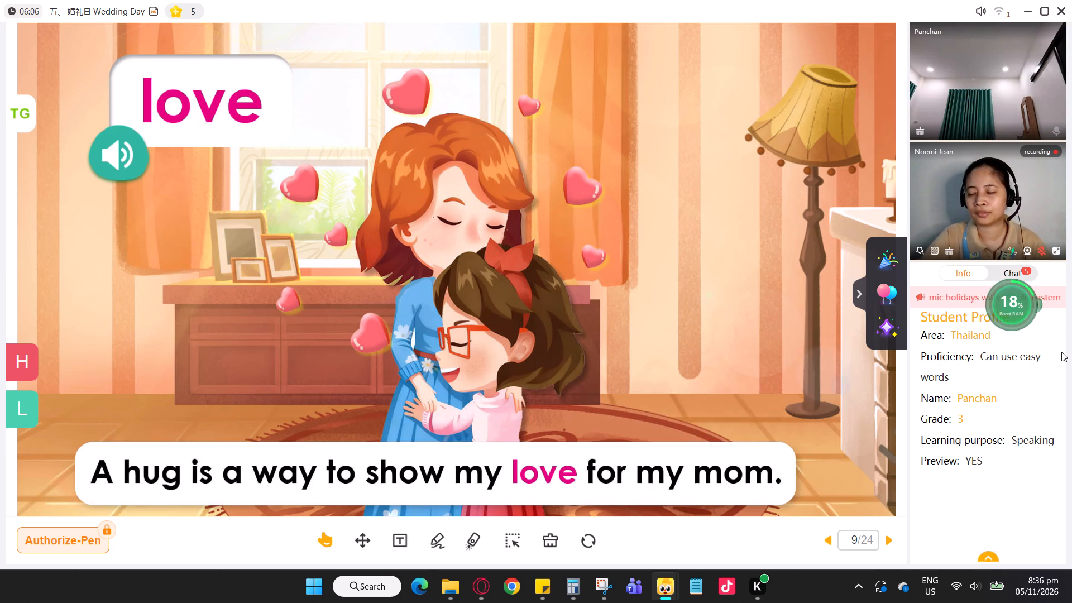
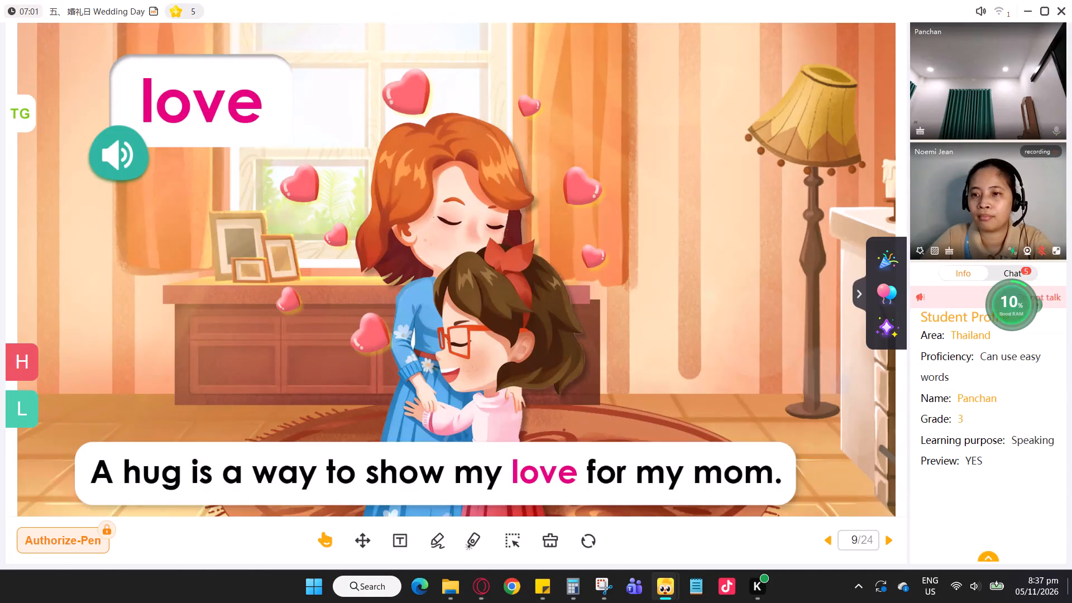
Turn the teacher's microphone back on.
click(1020, 494)
click(1038, 250)
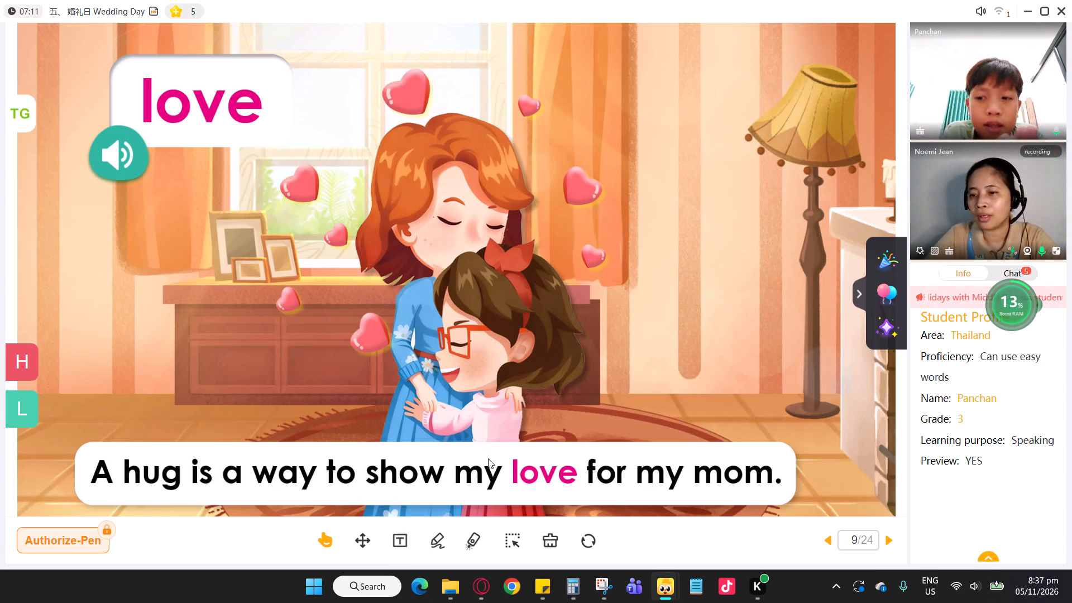
Play the audio for the word "love".
click(114, 161)
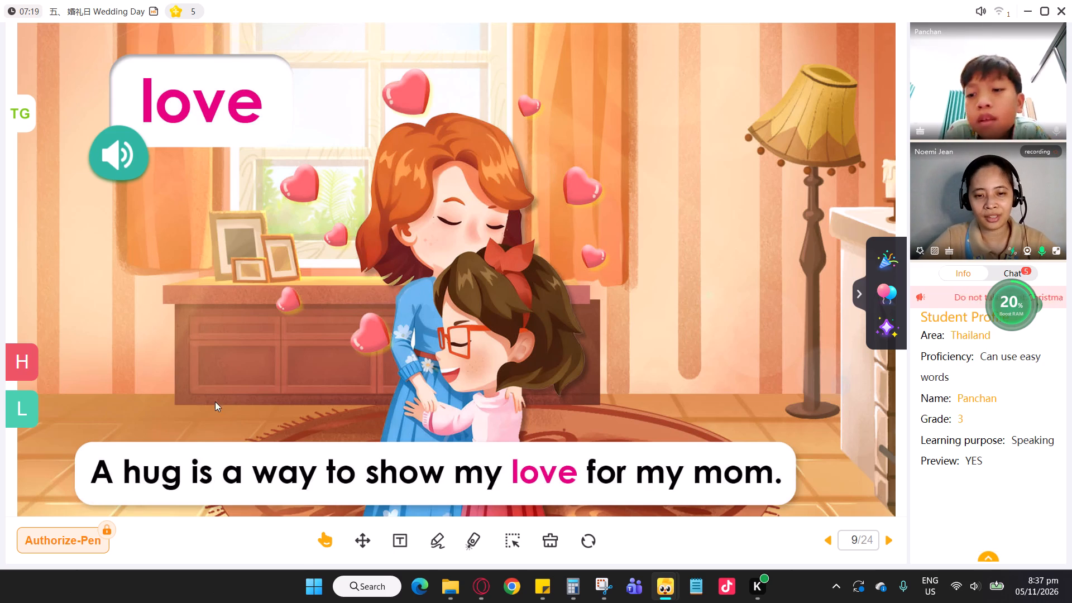
Point out the start of the sentence "A hug is a way to show my love for my mom." with the fading pen.
click(470, 541)
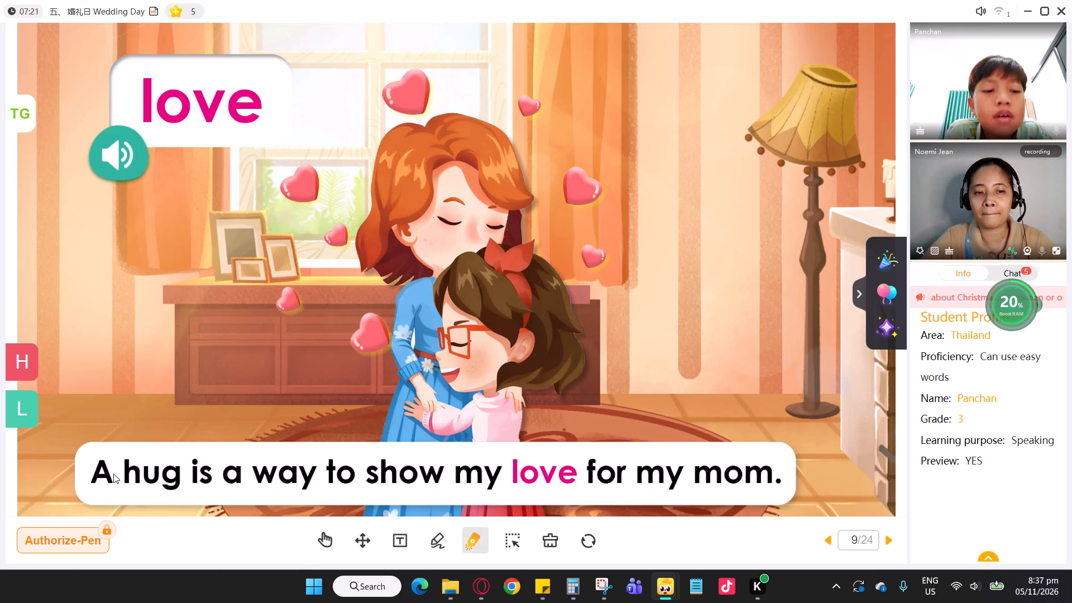
drag(80, 452, 129, 408)
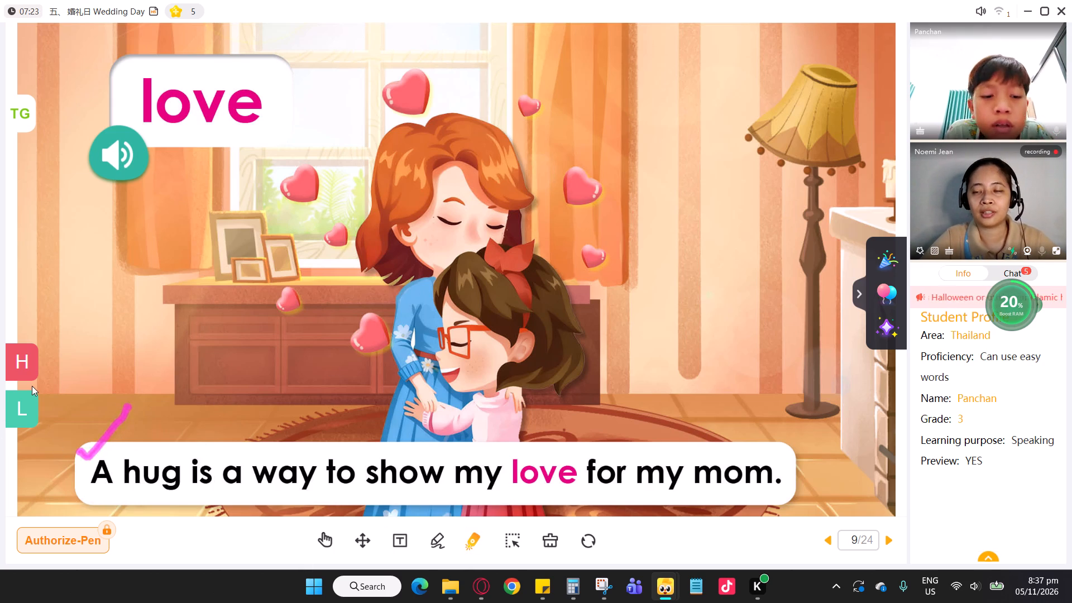
Underline the word "show" in red in the example sentence with the Pen tool, going over the line again for emphasis.
click(433, 542)
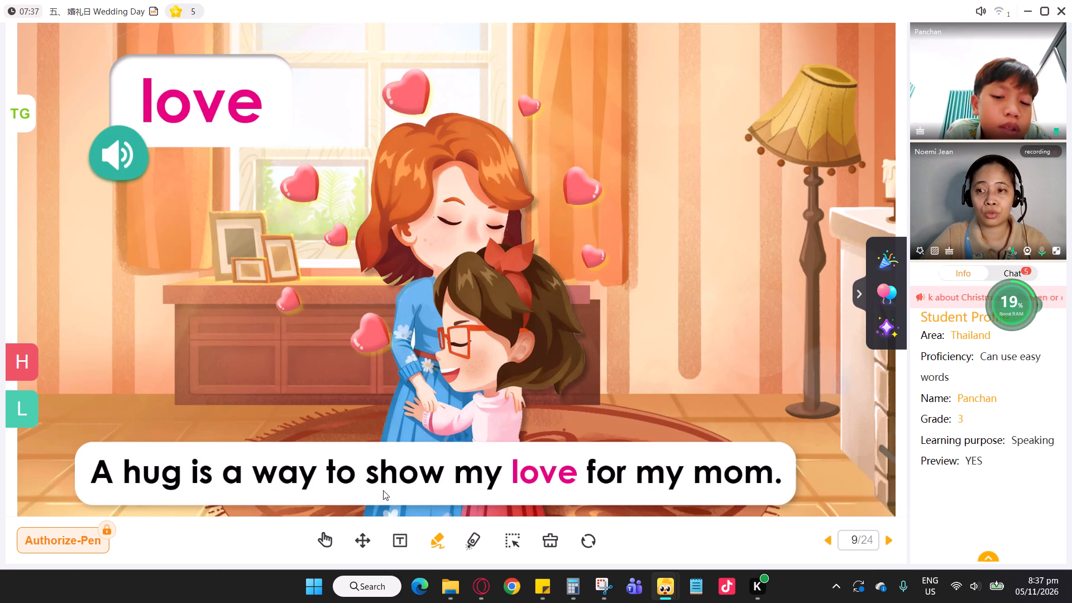
drag(371, 492, 433, 488)
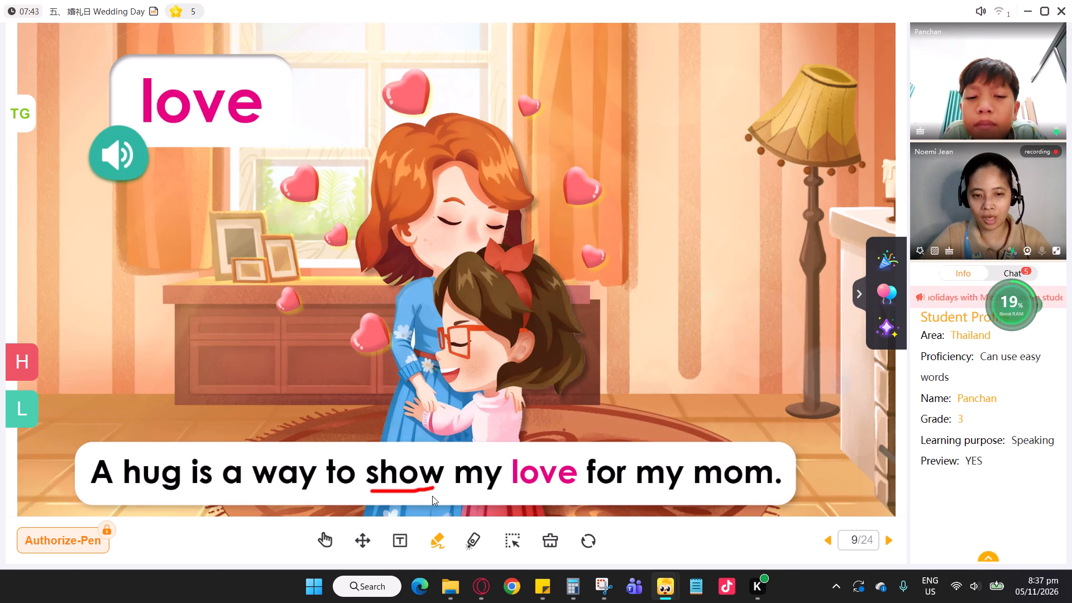
drag(370, 489, 377, 487)
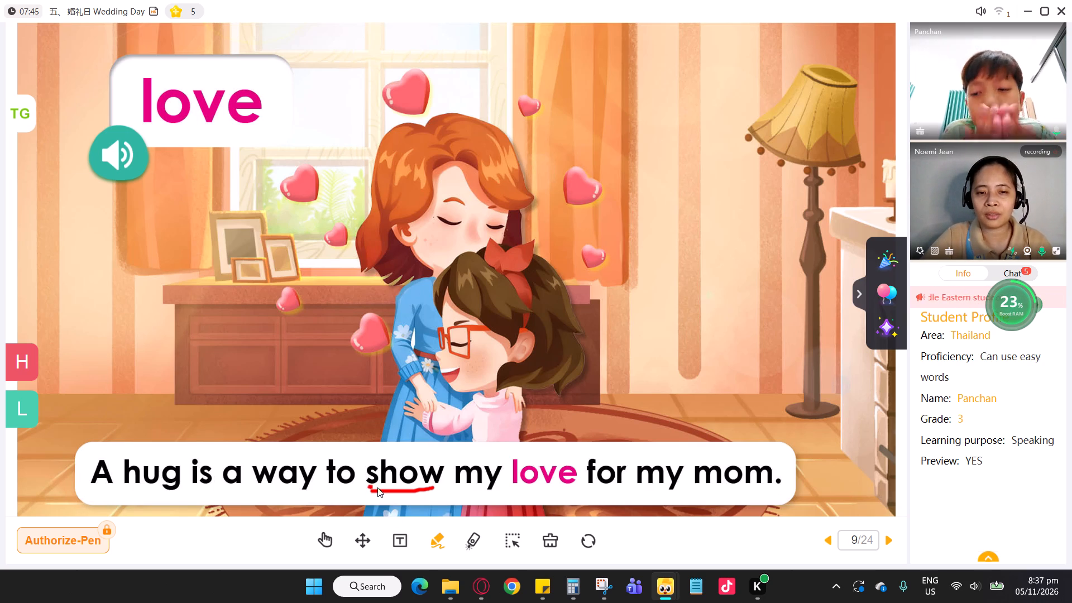
drag(377, 487, 441, 489)
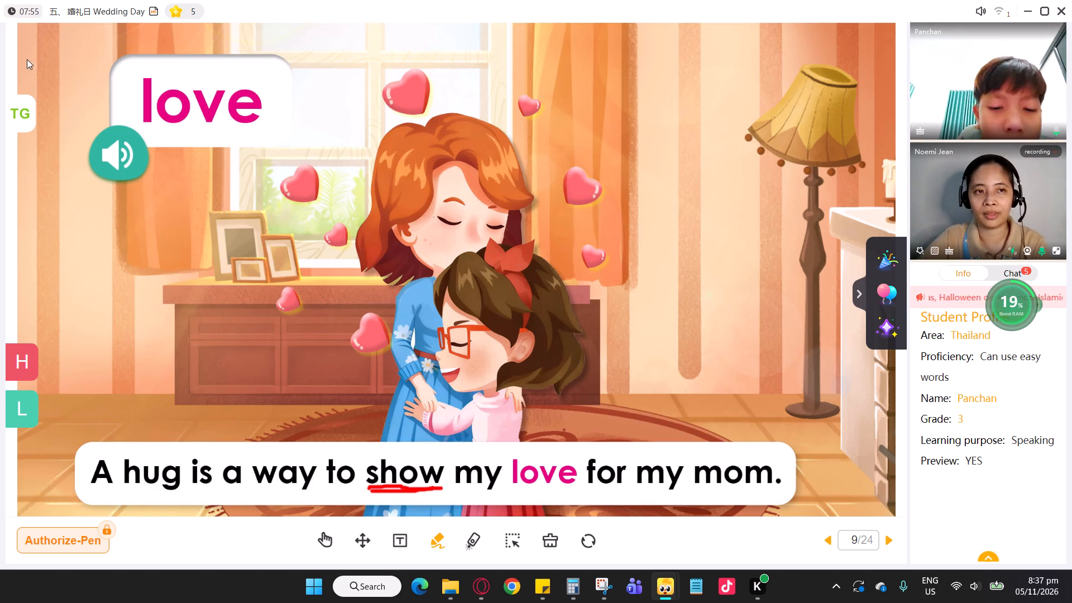
Award the student two stars for the "love" slide.
click(174, 8)
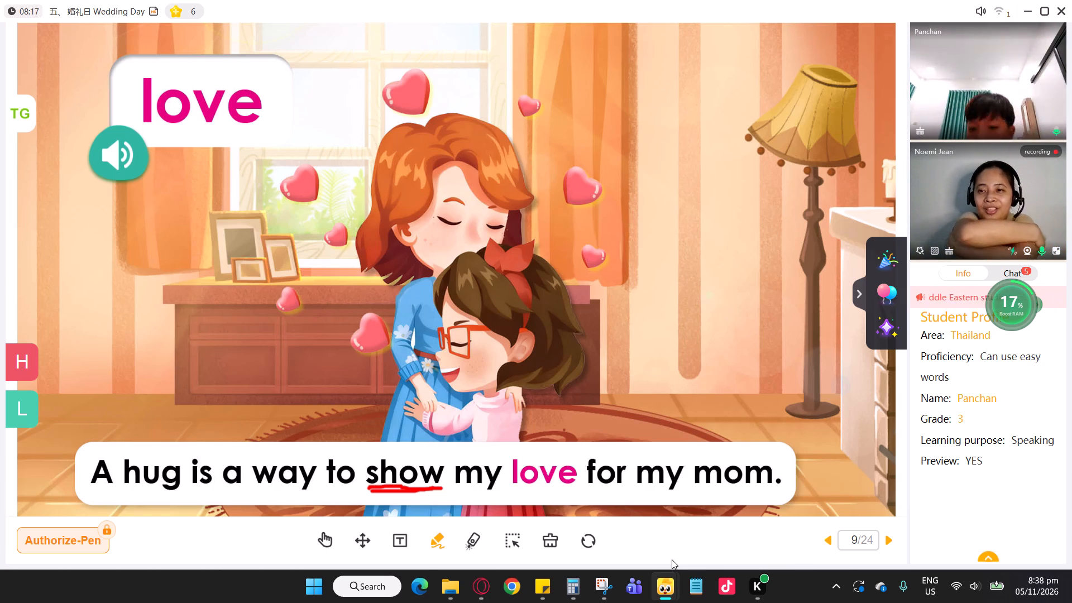
click(175, 12)
Advance the lesson to slide 11 and start the "Listen and click" game with the interactive pointer active.
click(886, 536)
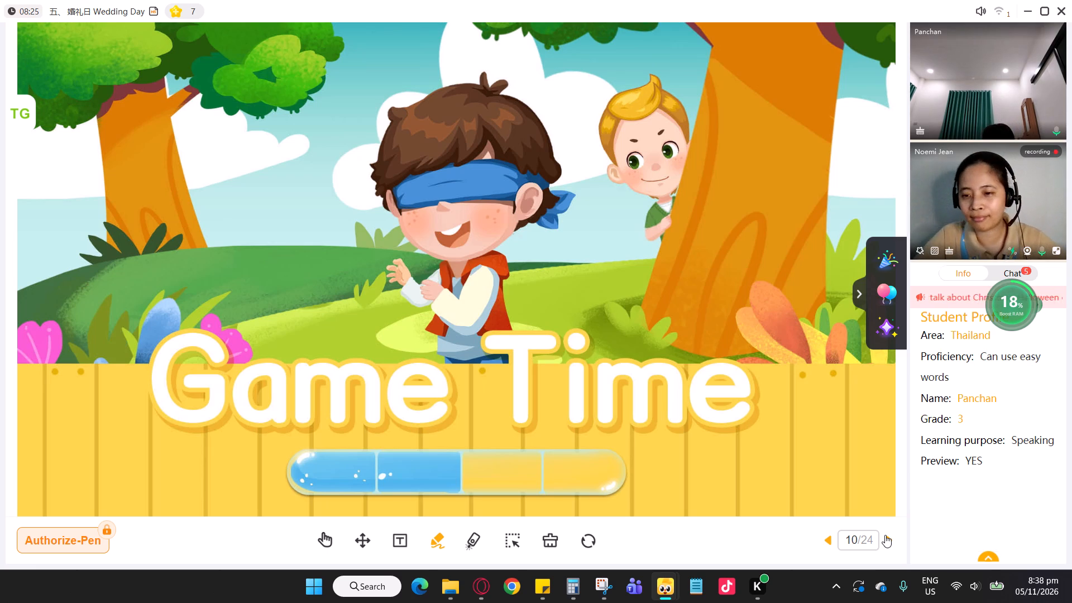
click(885, 535)
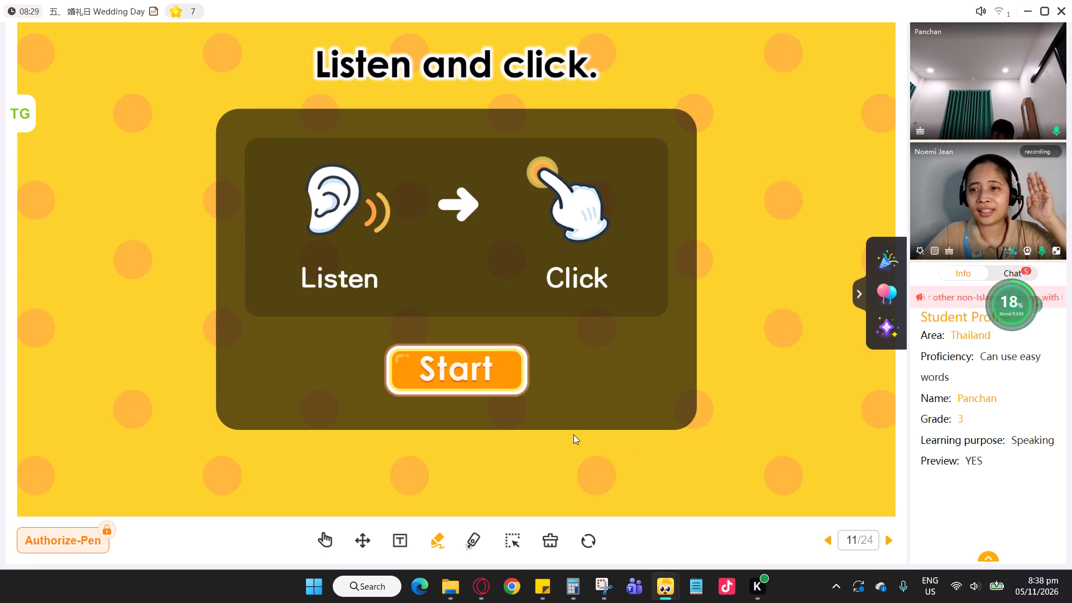
click(323, 543)
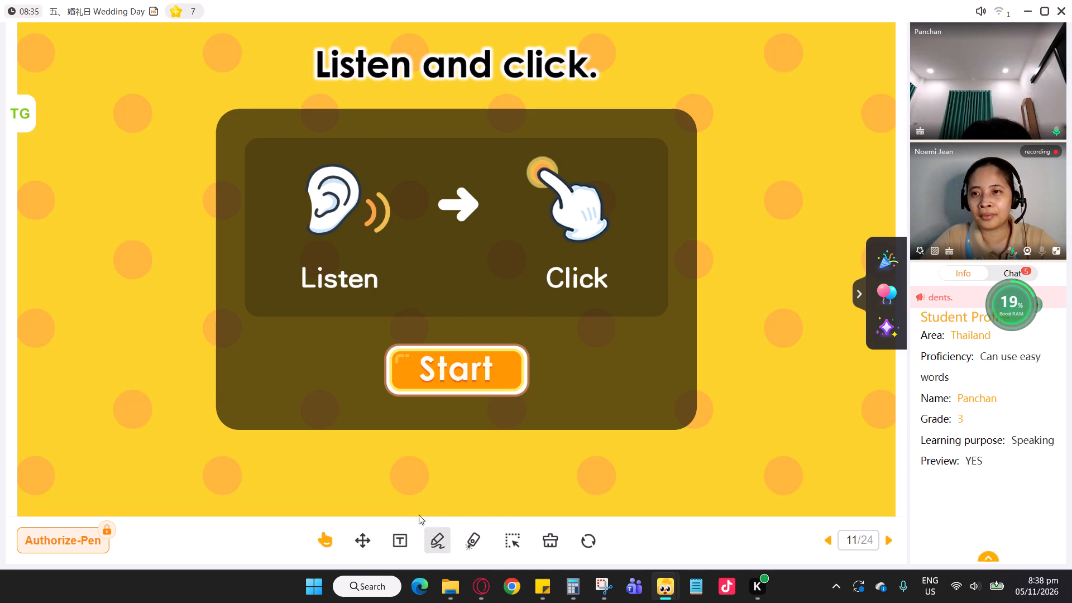
click(462, 380)
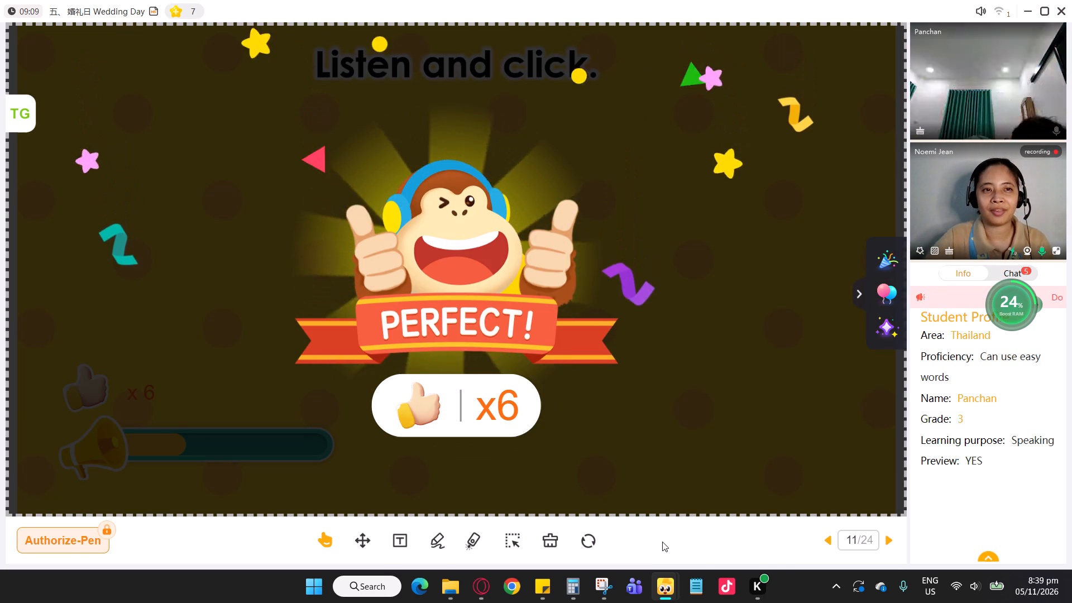
Advance to slide 12 and run all six "Look and say" rounds, marking the student as the winner of each.
click(889, 540)
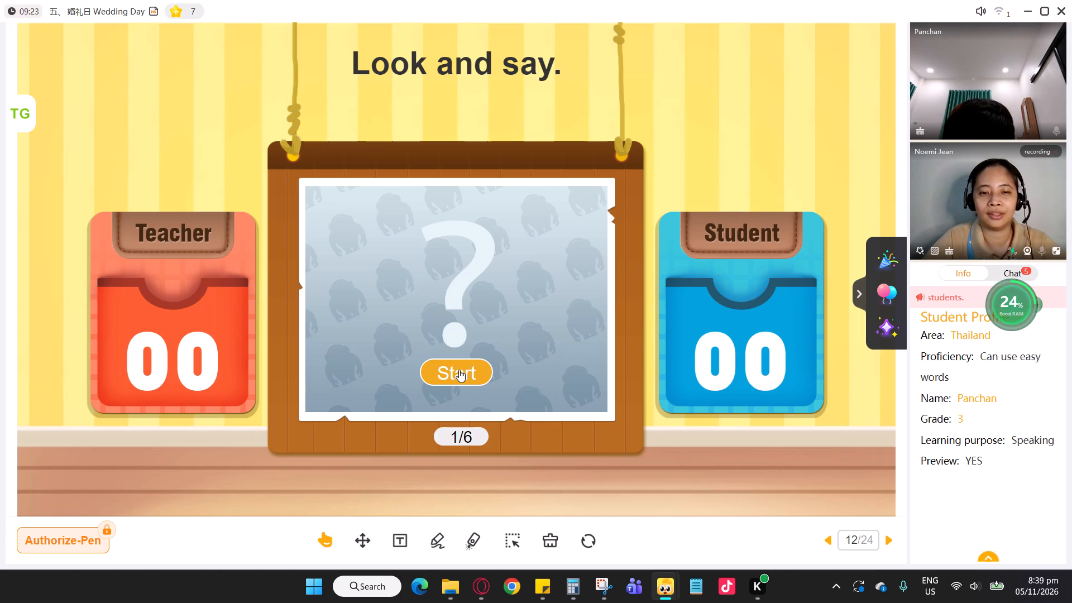
click(459, 370)
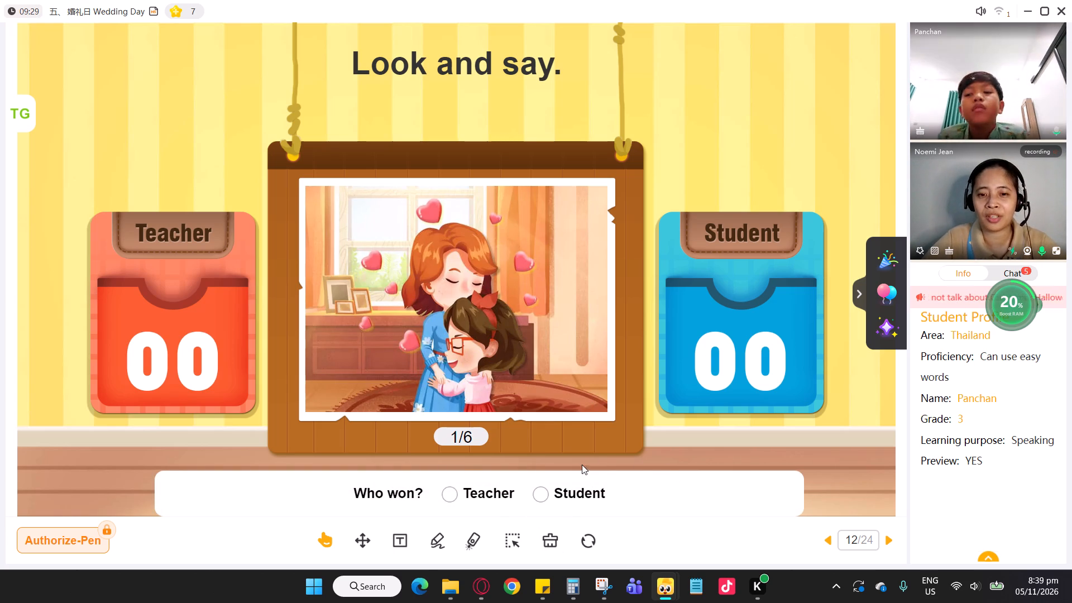
click(540, 491)
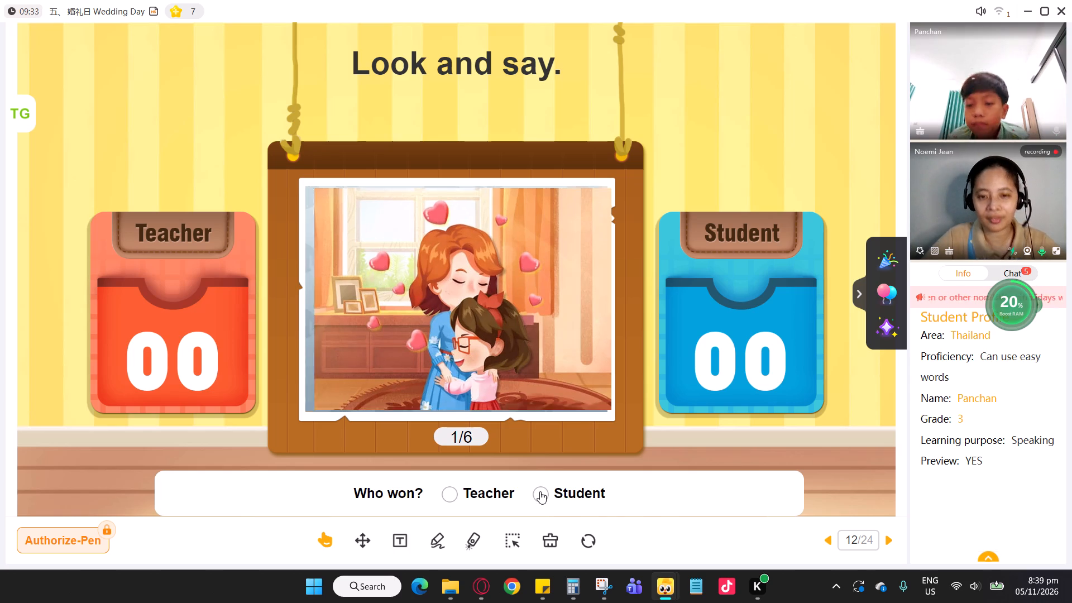
click(454, 368)
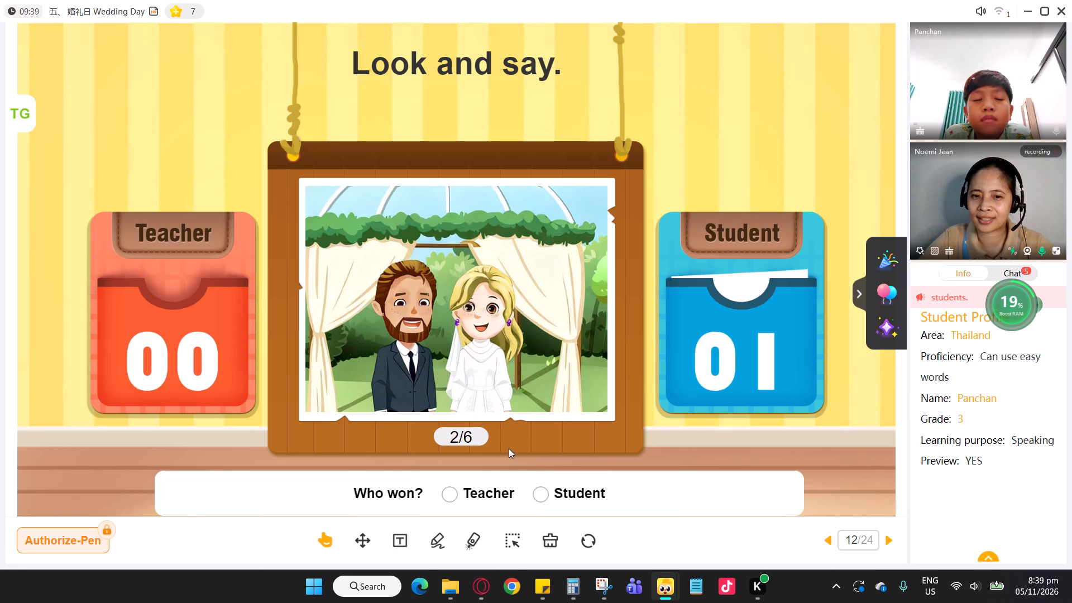
click(536, 498)
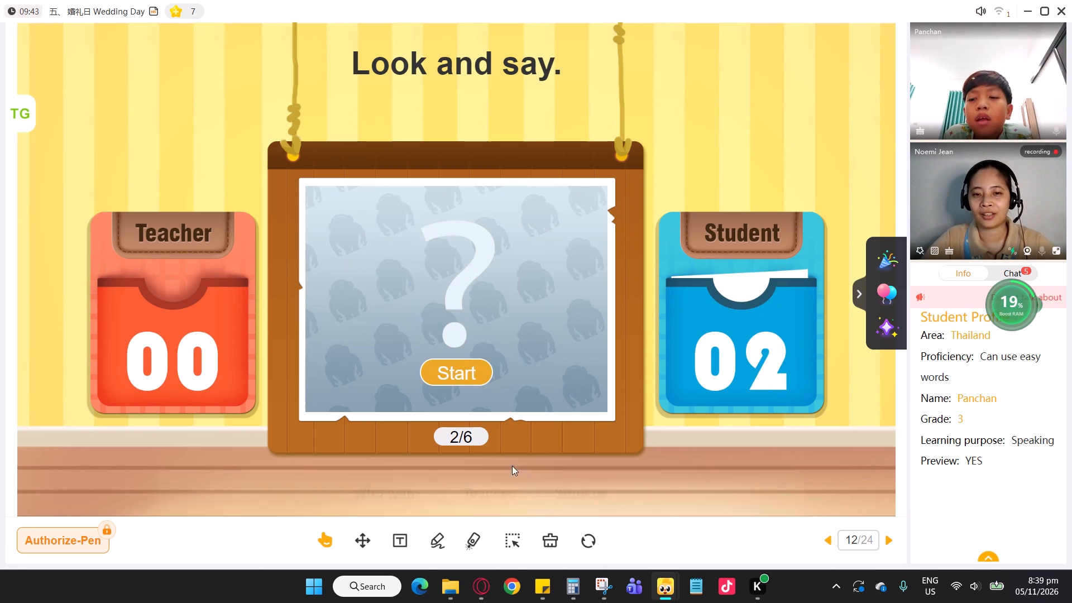
click(460, 371)
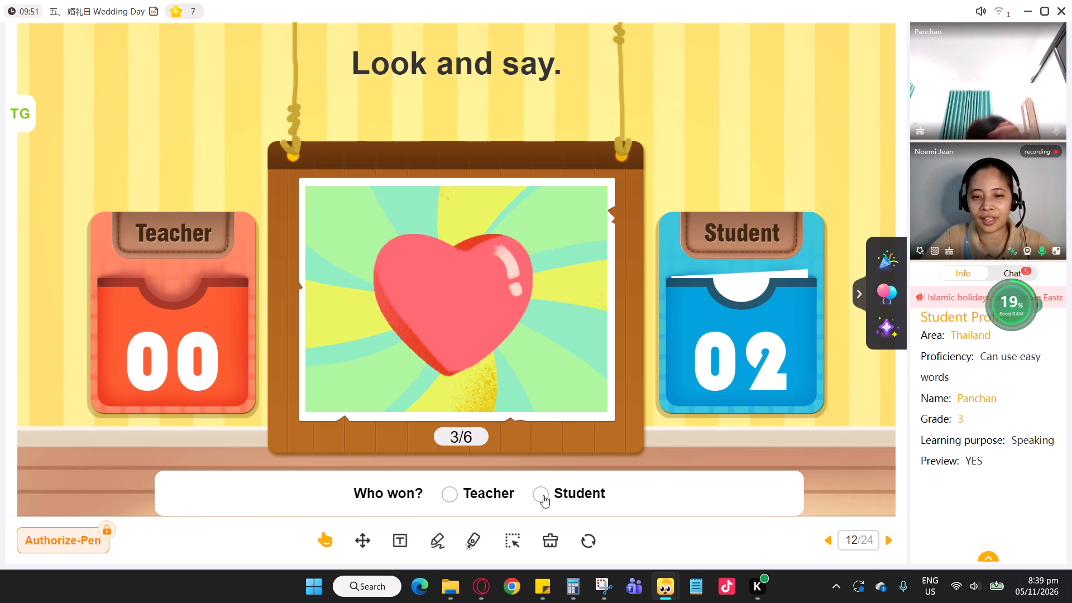
click(543, 495)
click(453, 367)
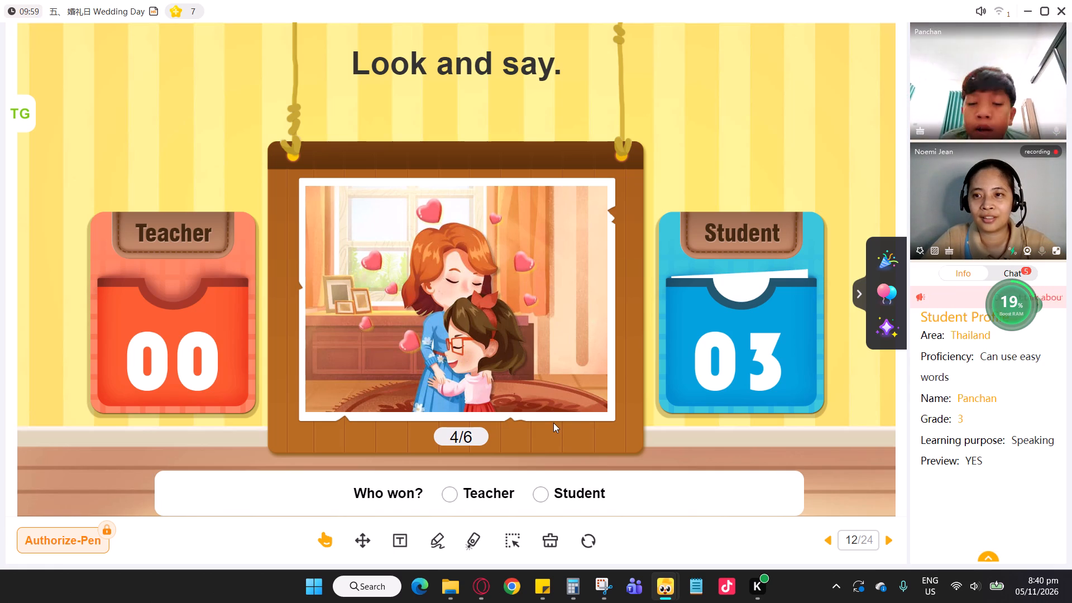
click(542, 496)
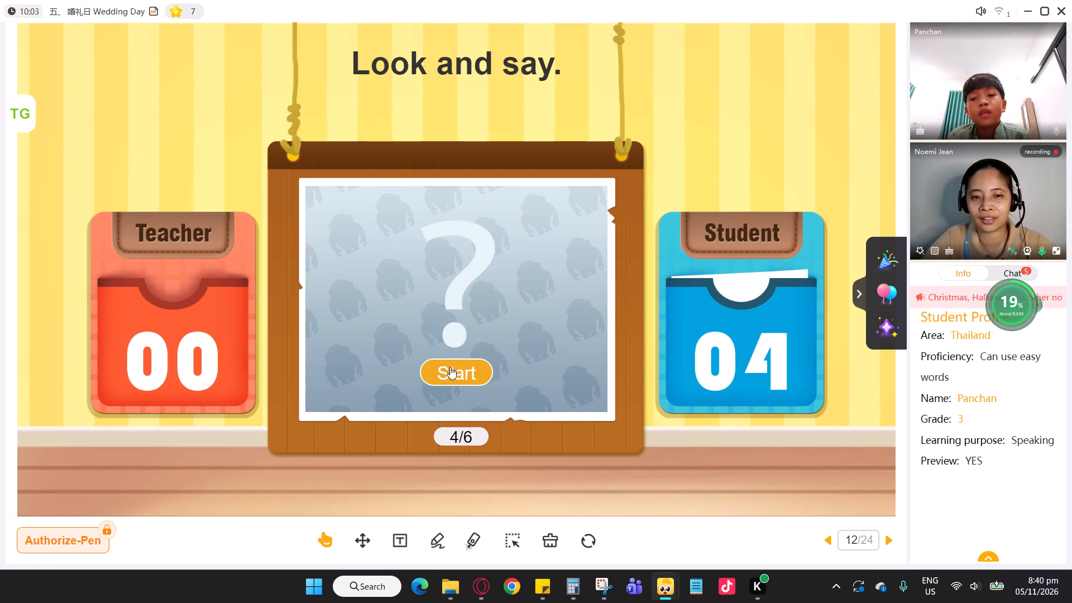
click(450, 367)
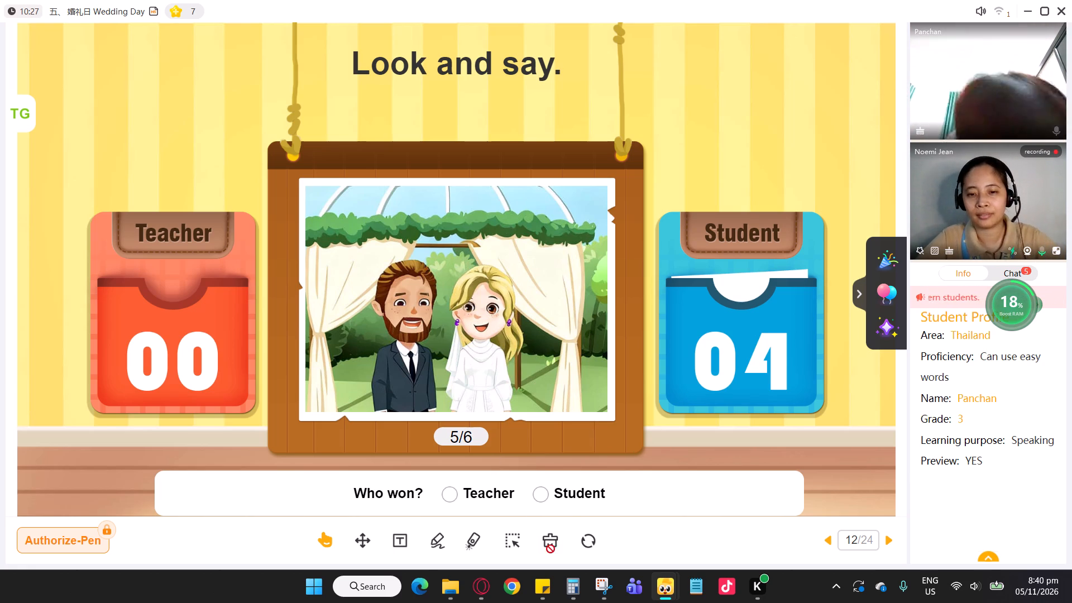
click(544, 494)
click(446, 376)
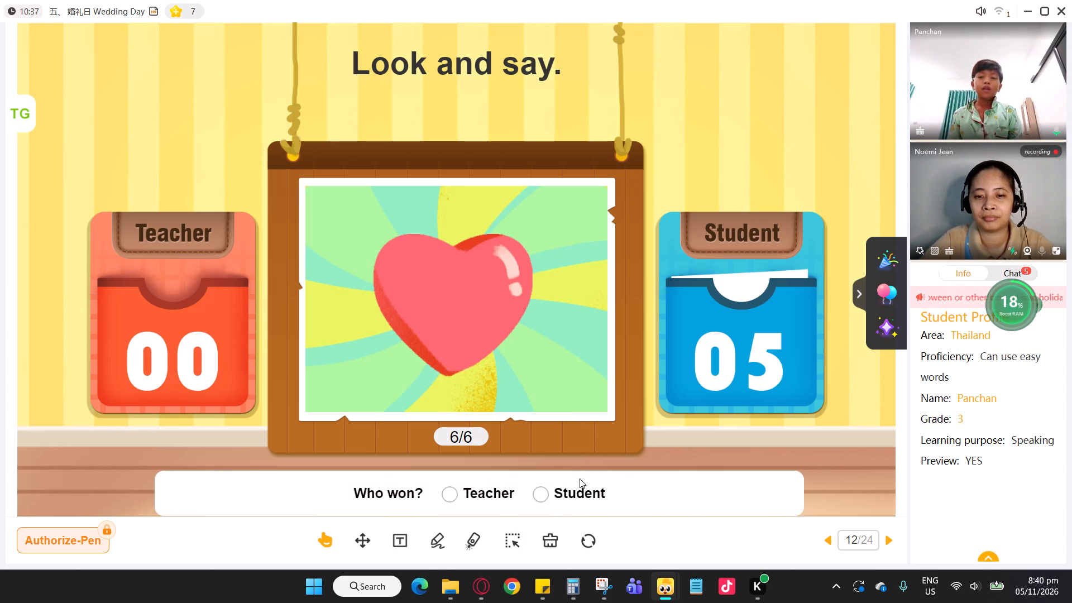
click(535, 496)
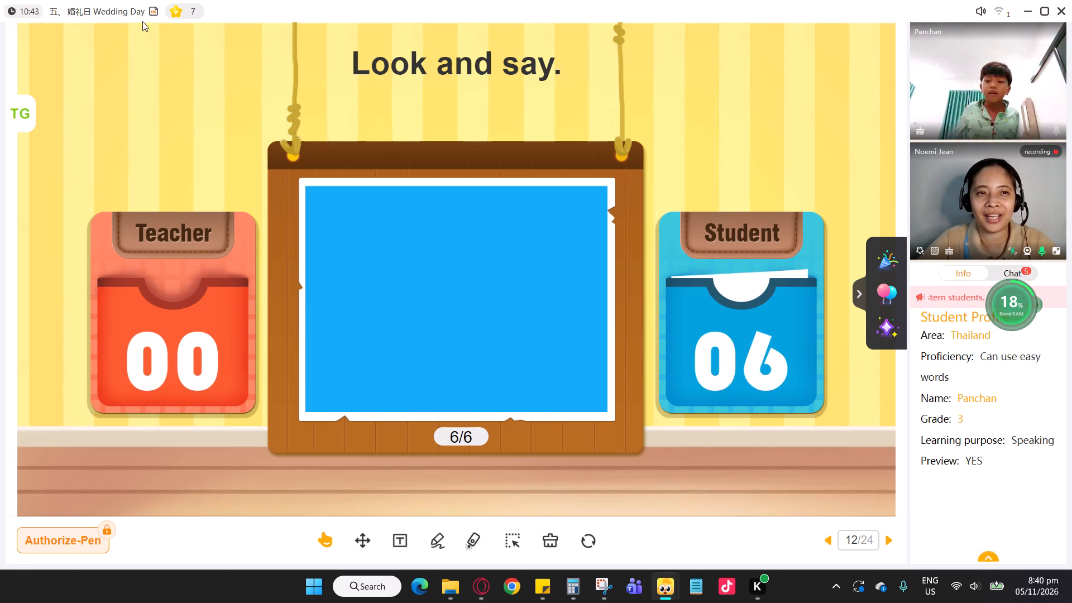
Award the student a star for the "Look and say" game.
click(173, 9)
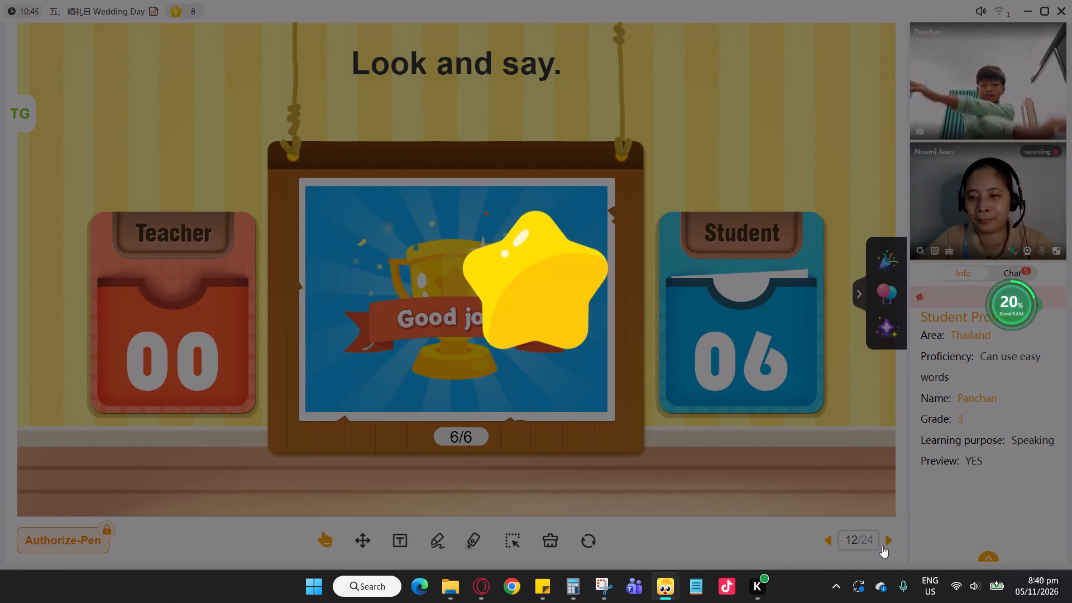
Advance to slide 14 and frame the reply "It's Saturday!" with a red rectangle.
click(888, 537)
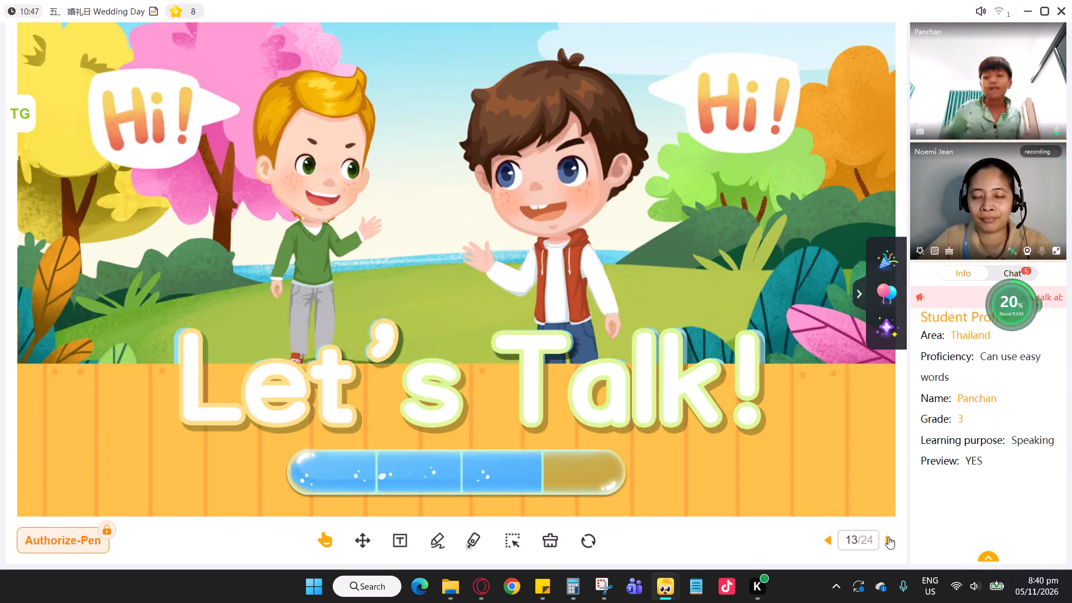
click(888, 537)
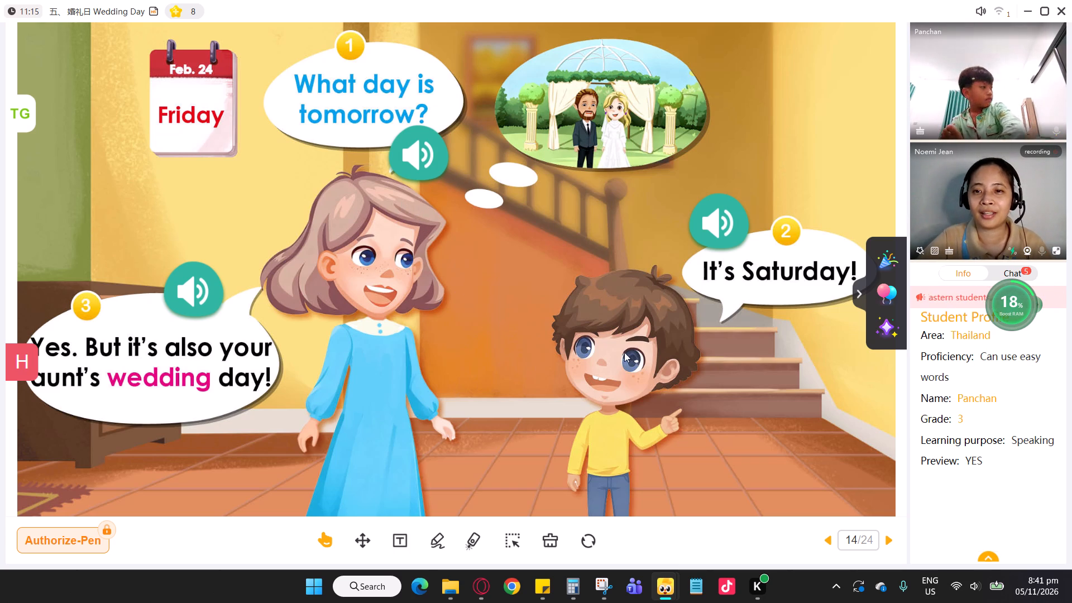
click(510, 542)
drag(693, 248, 870, 300)
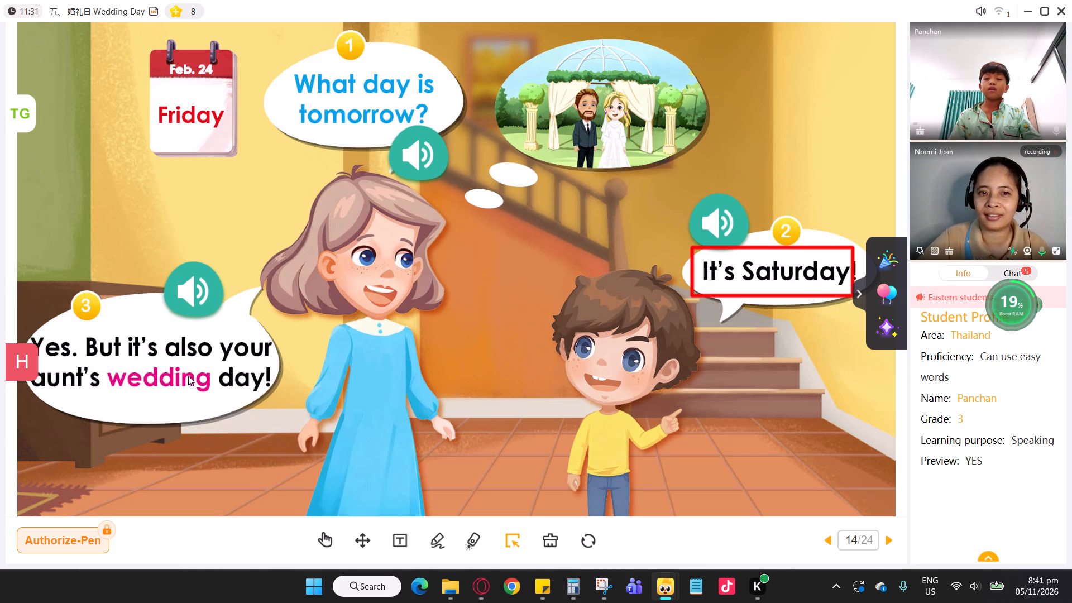
Authorize the student's pen so the student can draw on slide 14.
click(64, 538)
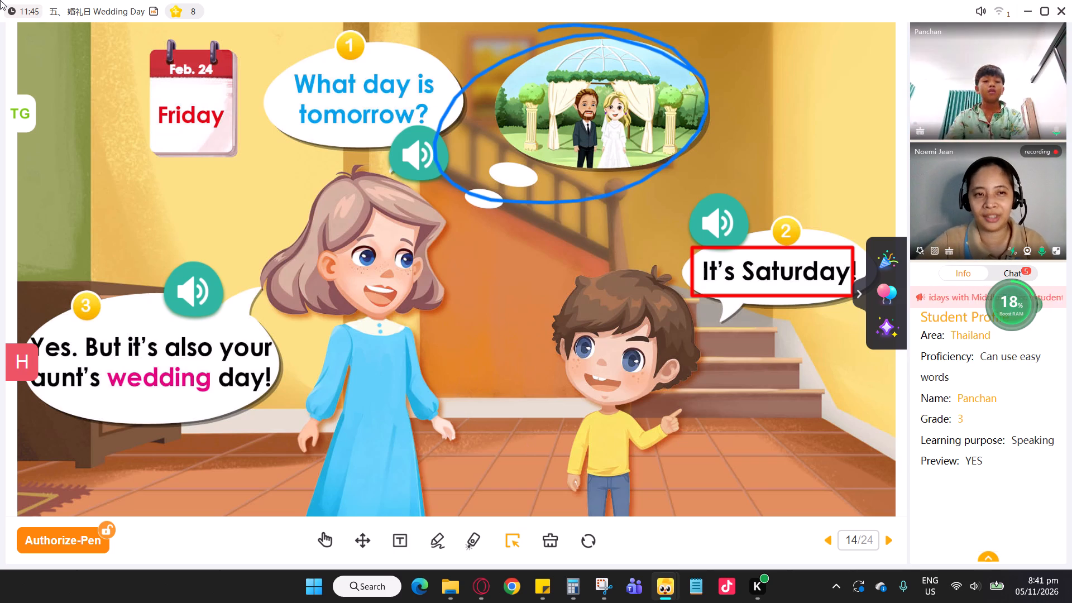
Award the student a star for the drawing on slide 14.
click(177, 13)
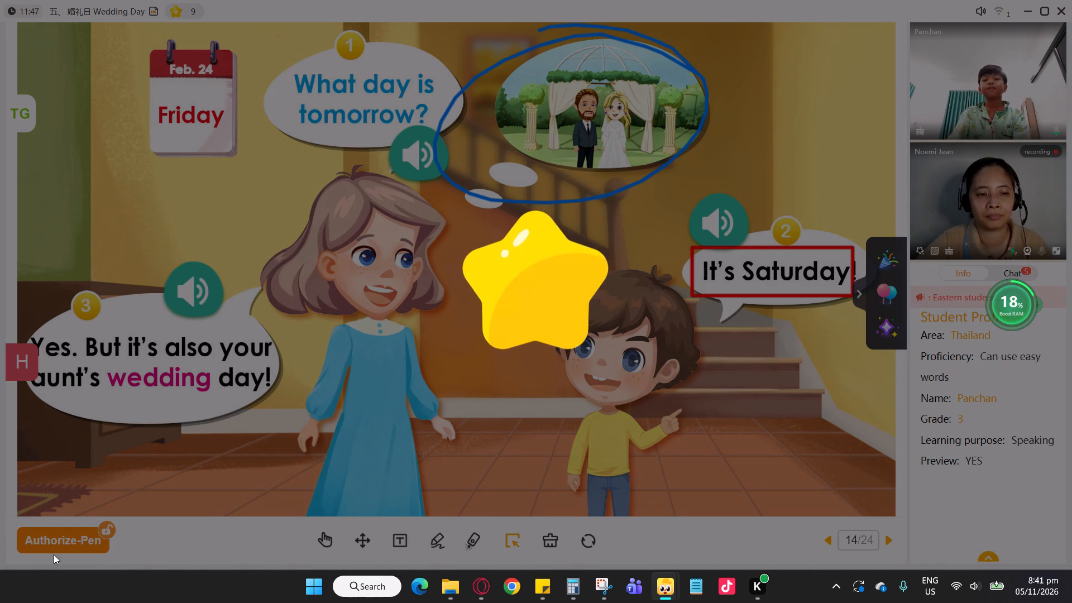
Withdraw the student's pen authorization.
click(59, 538)
Advance to slide 15 and point out the "Wedding day is a big day!" and "Let me think." bubbles with the fading pen.
click(886, 539)
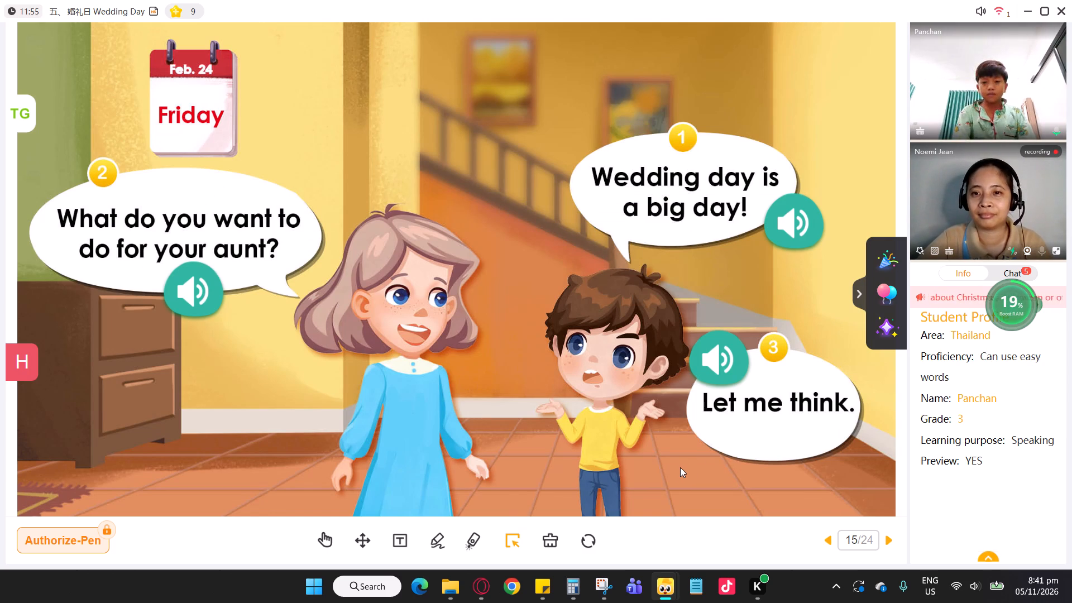
click(476, 534)
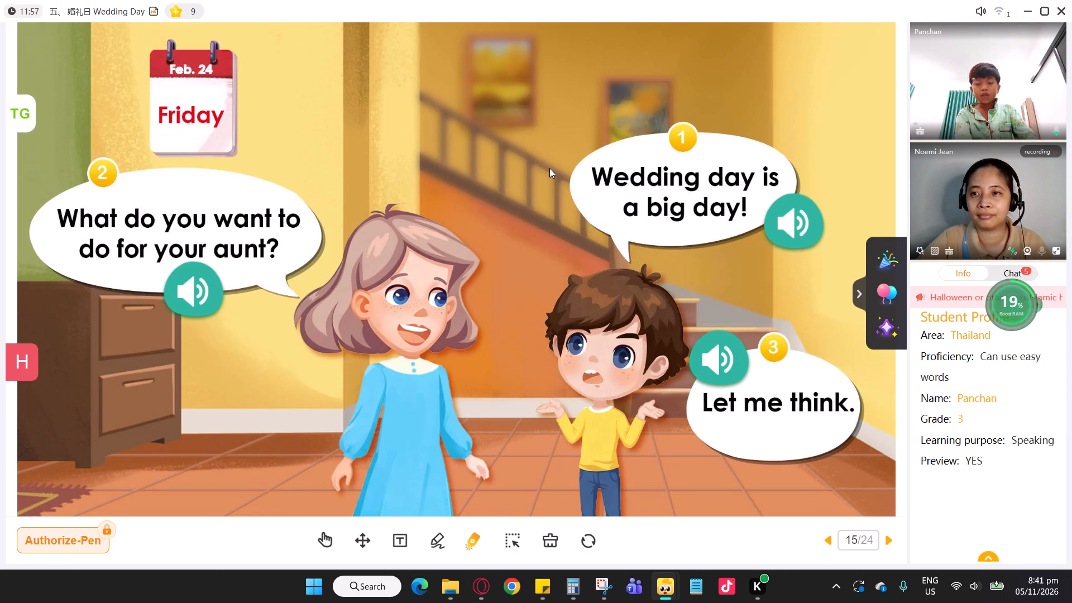
drag(551, 169, 597, 133)
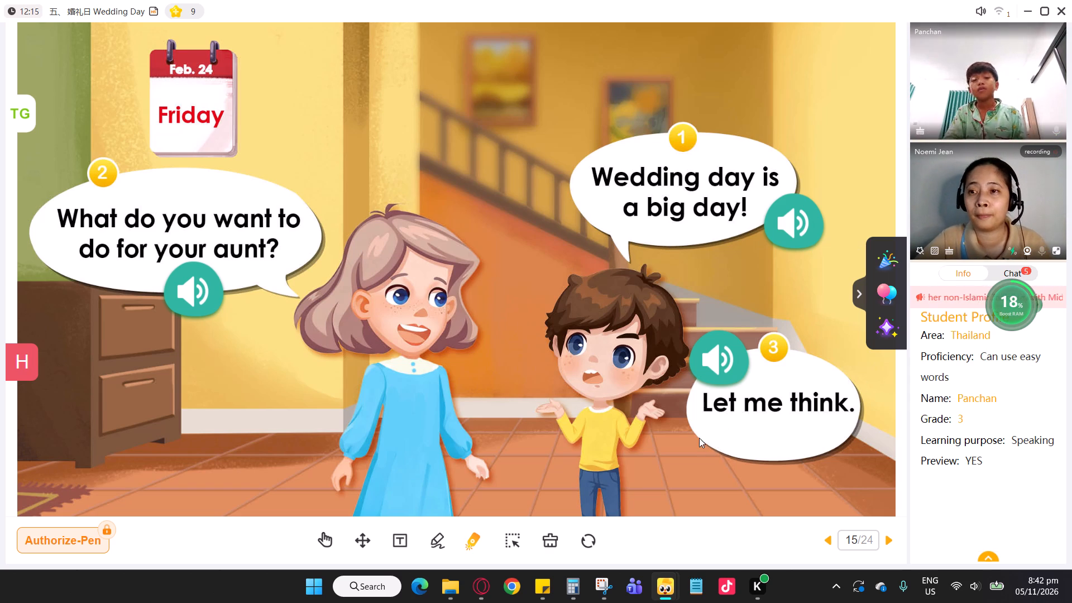
drag(710, 425, 810, 419)
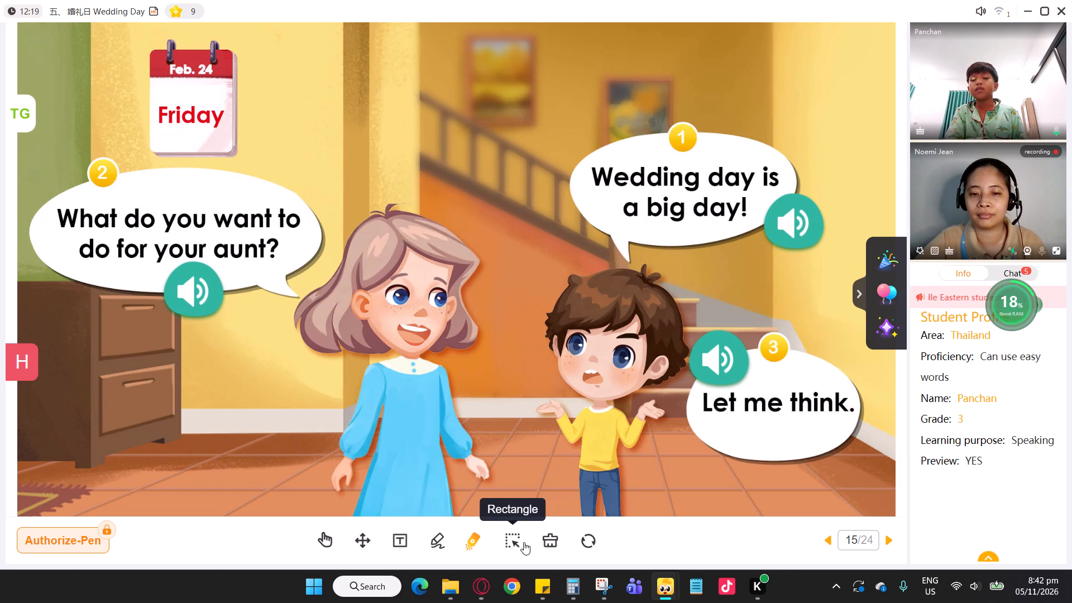
Underline "Wedding" in the first bubble and "Let", "me" and "think" in the third bubble on slide 15 in red pen.
click(435, 539)
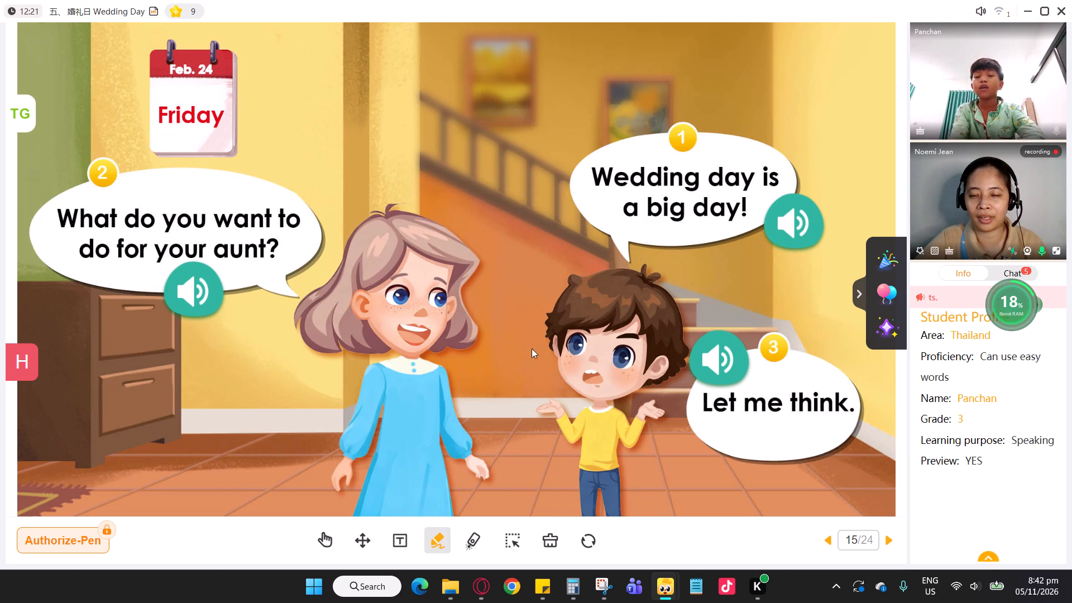
drag(598, 189, 688, 192)
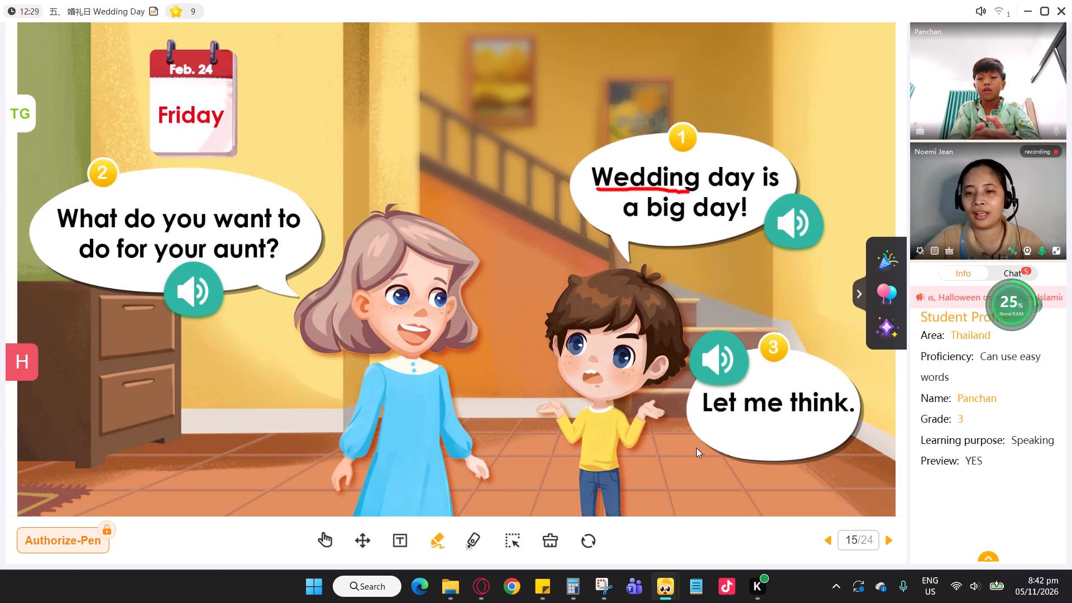
drag(708, 415, 730, 417)
drag(751, 418, 753, 418)
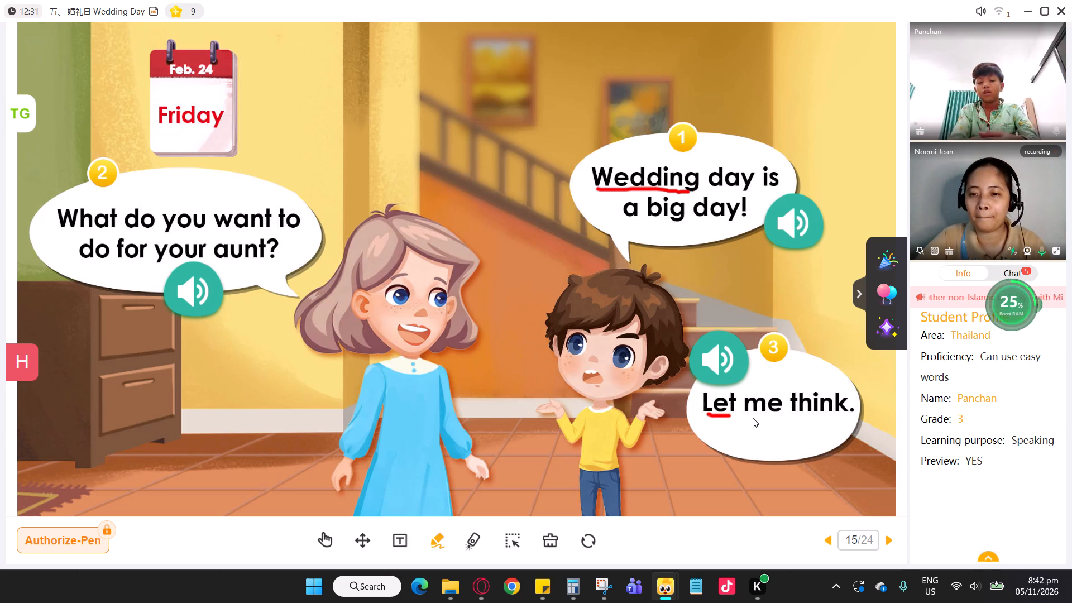
drag(753, 418, 769, 417)
drag(803, 415, 837, 415)
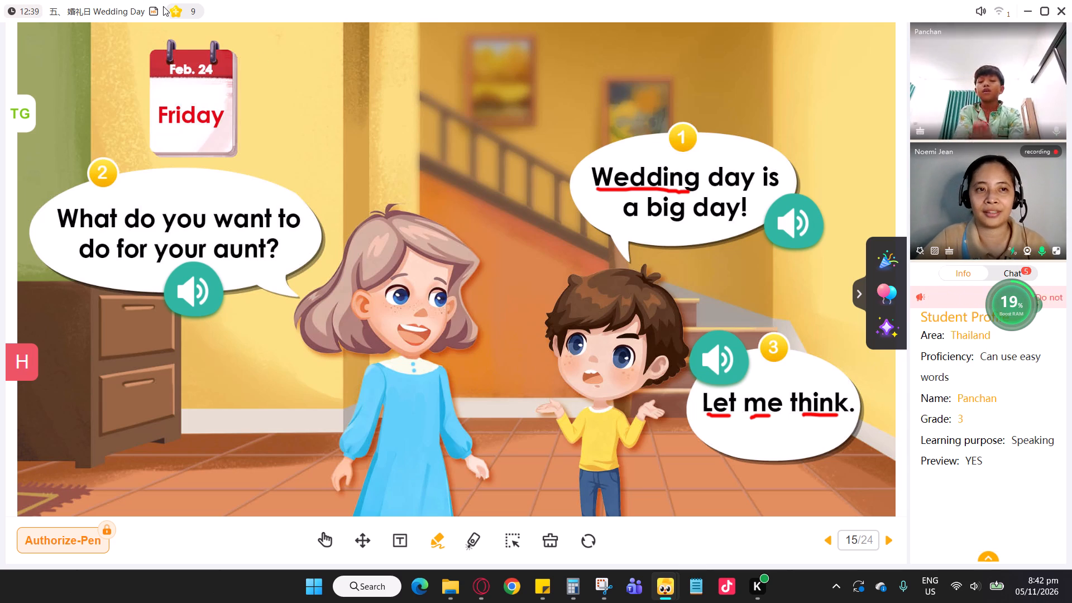
Award the student a star for the slide 15 dialogue.
click(176, 11)
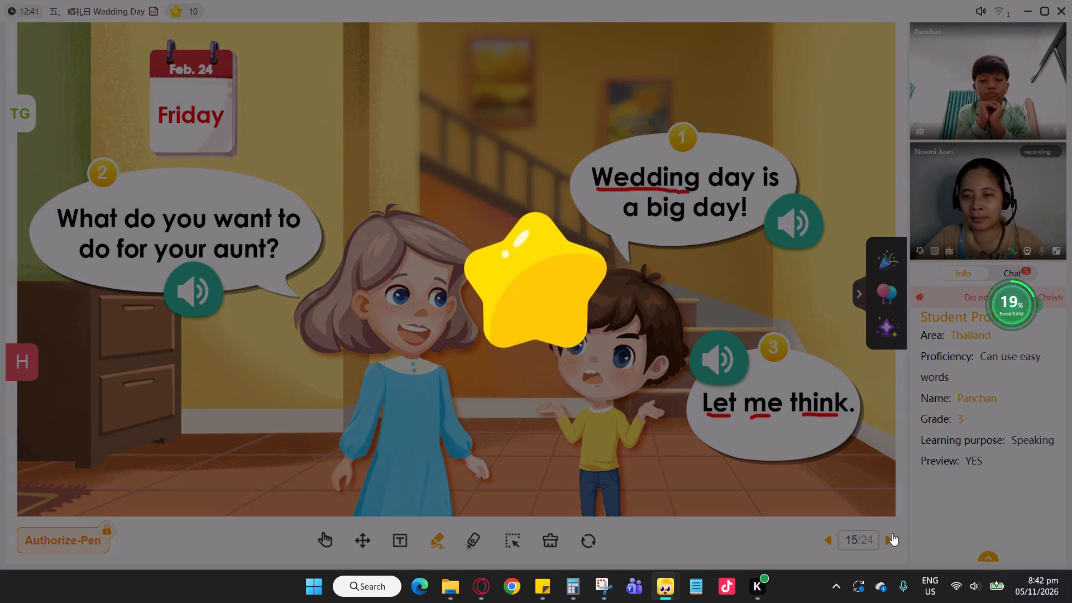
Advance to slide 16 and underline "I", "give", "her" and "card" in the "Can I give her a card?" bubble.
click(887, 542)
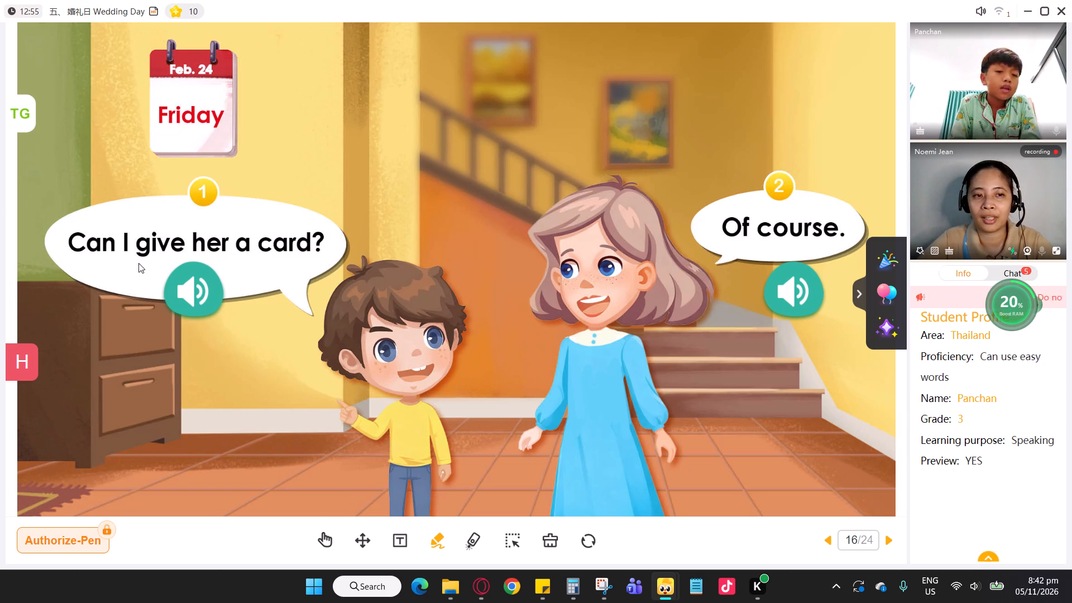
drag(123, 257, 136, 256)
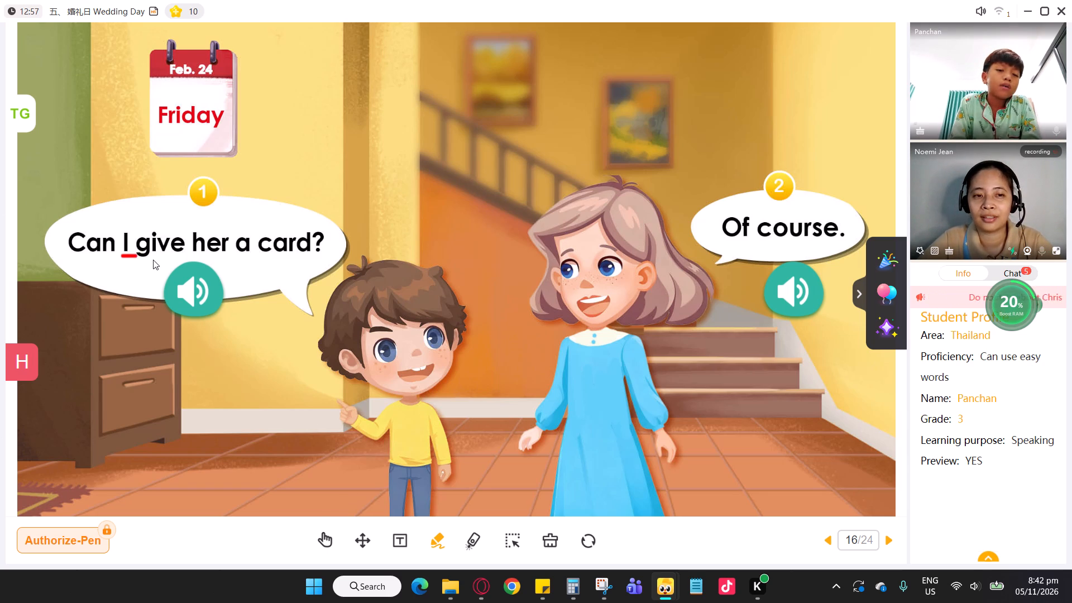
drag(153, 260, 171, 260)
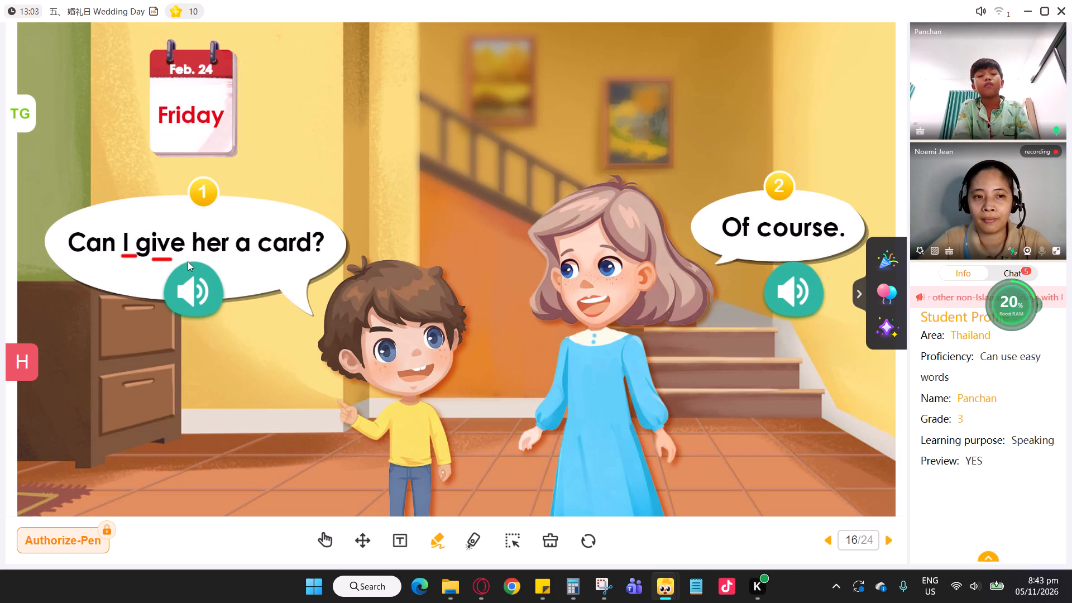
drag(205, 253, 223, 252)
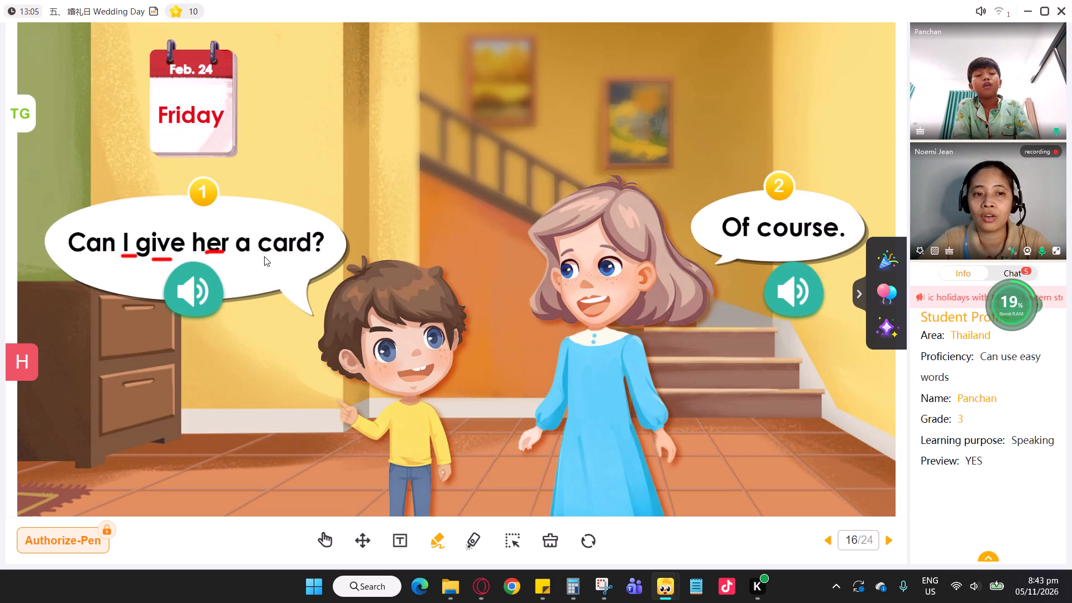
drag(261, 252, 310, 252)
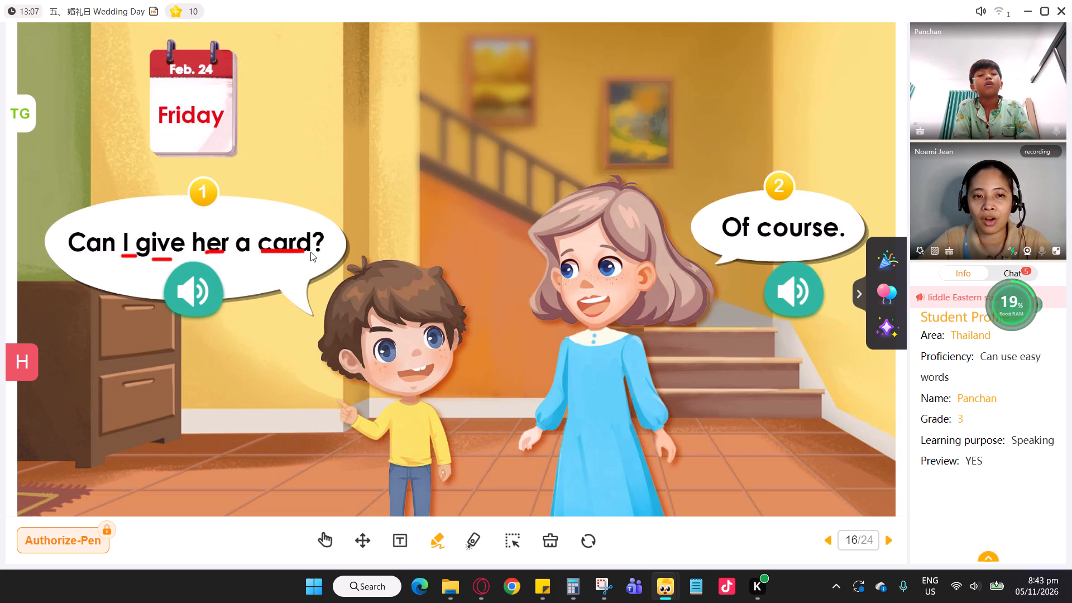
drag(310, 252, 312, 252)
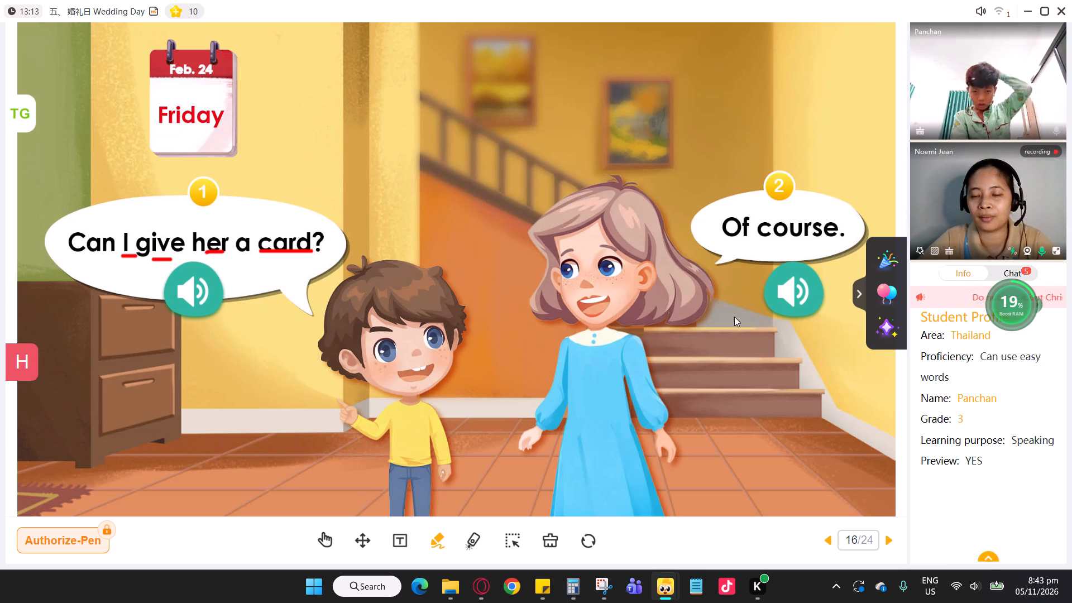
Advance to slide 17 and underline "heart", "shaped", "card", "shows", "for" and "her" in the second bubble.
click(887, 539)
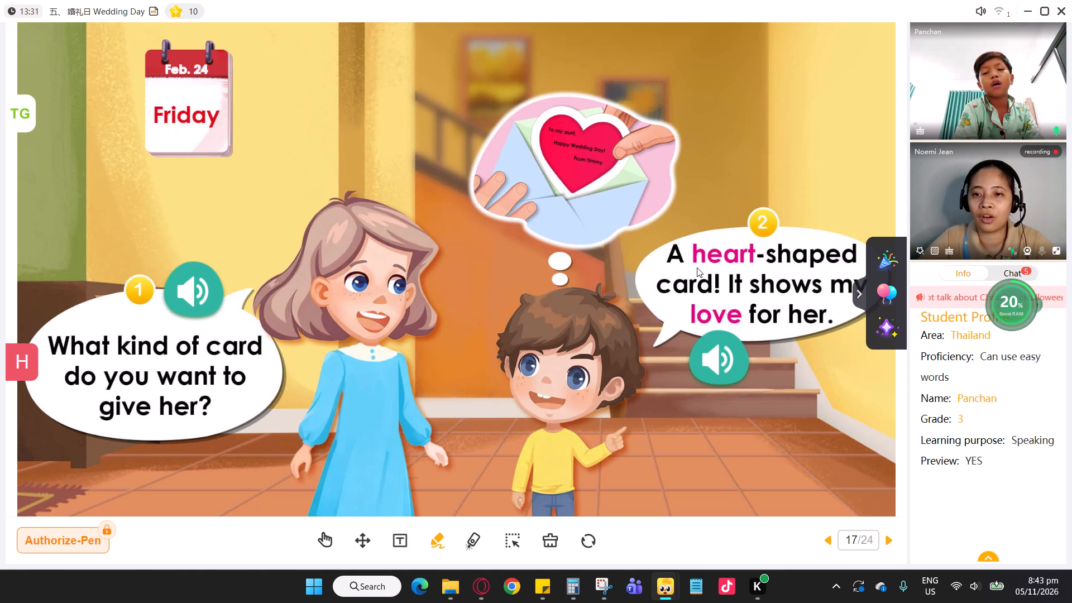
drag(697, 267, 762, 264)
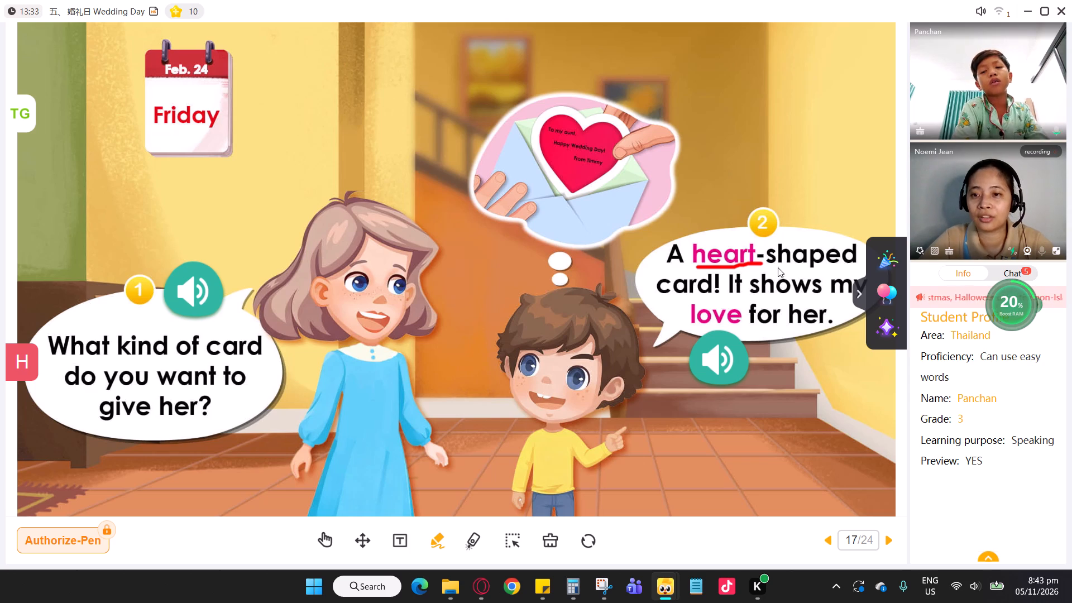
drag(776, 266, 851, 264)
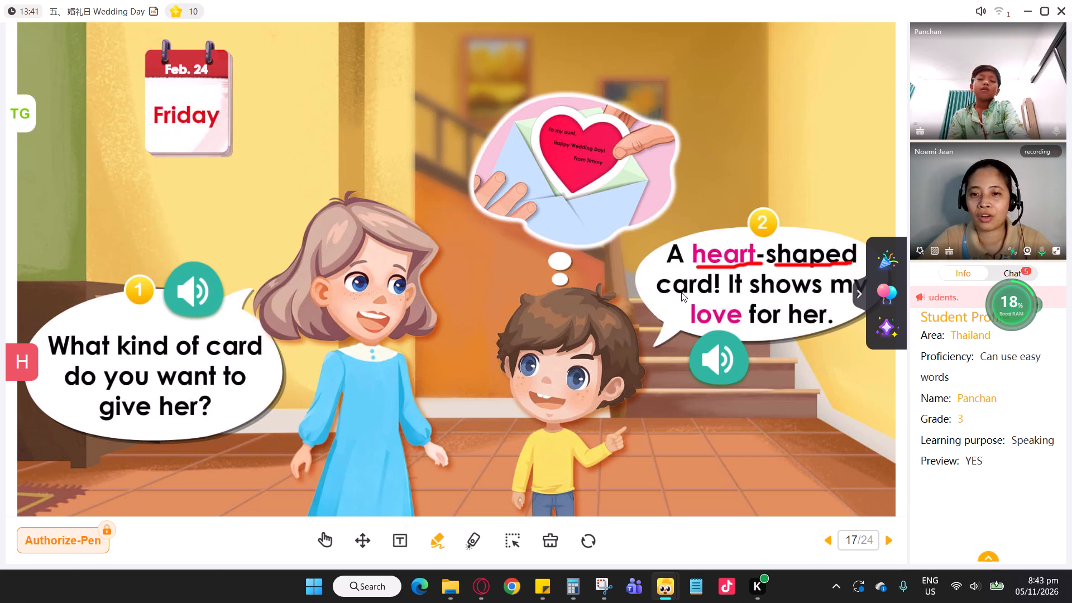
drag(665, 298, 706, 294)
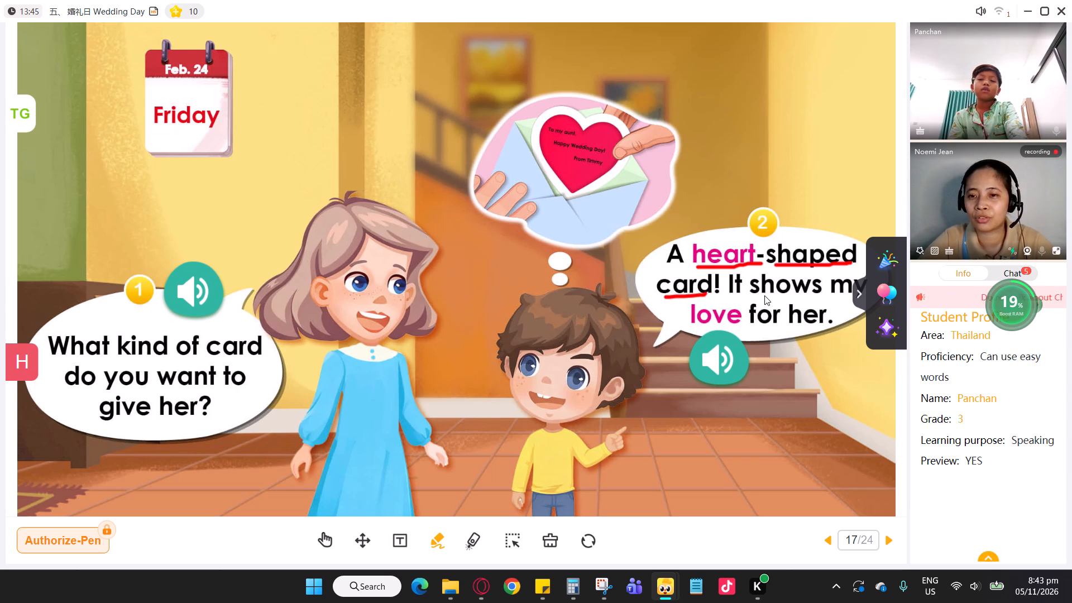
drag(752, 296, 819, 294)
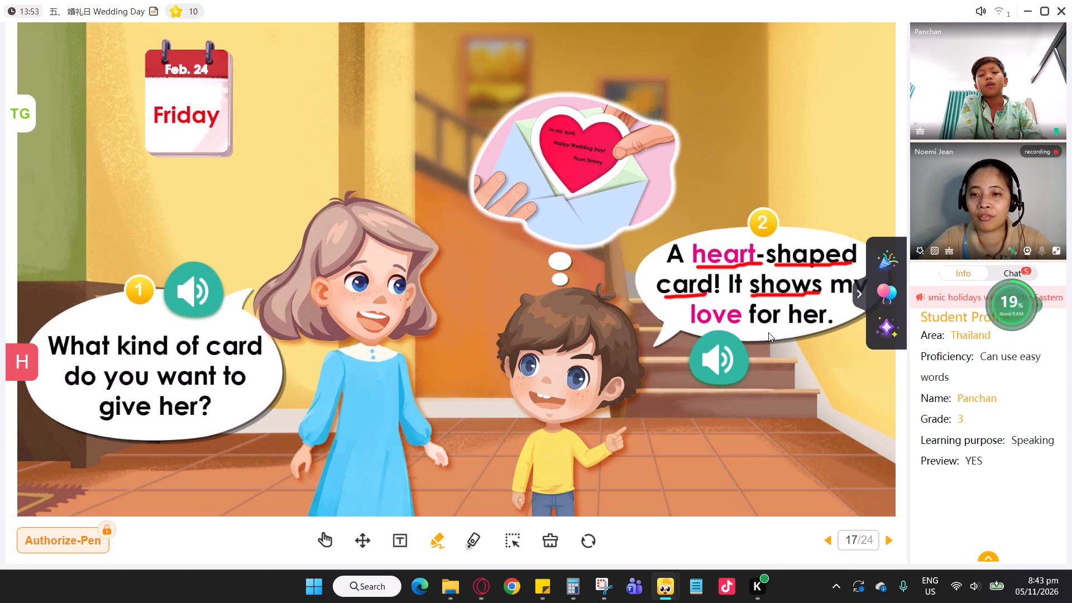
drag(752, 326, 773, 326)
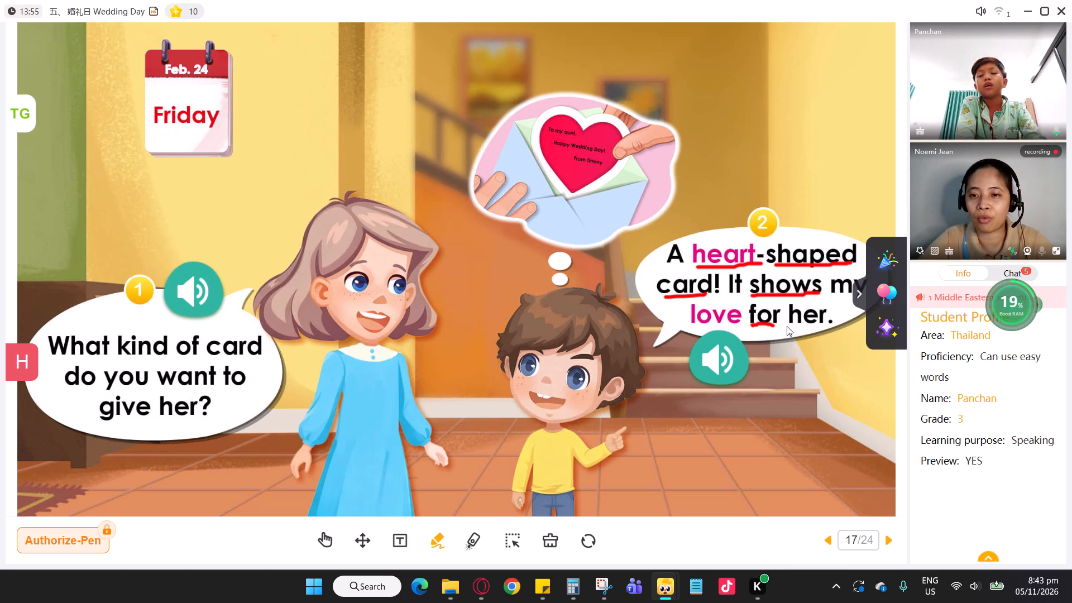
drag(792, 327, 820, 327)
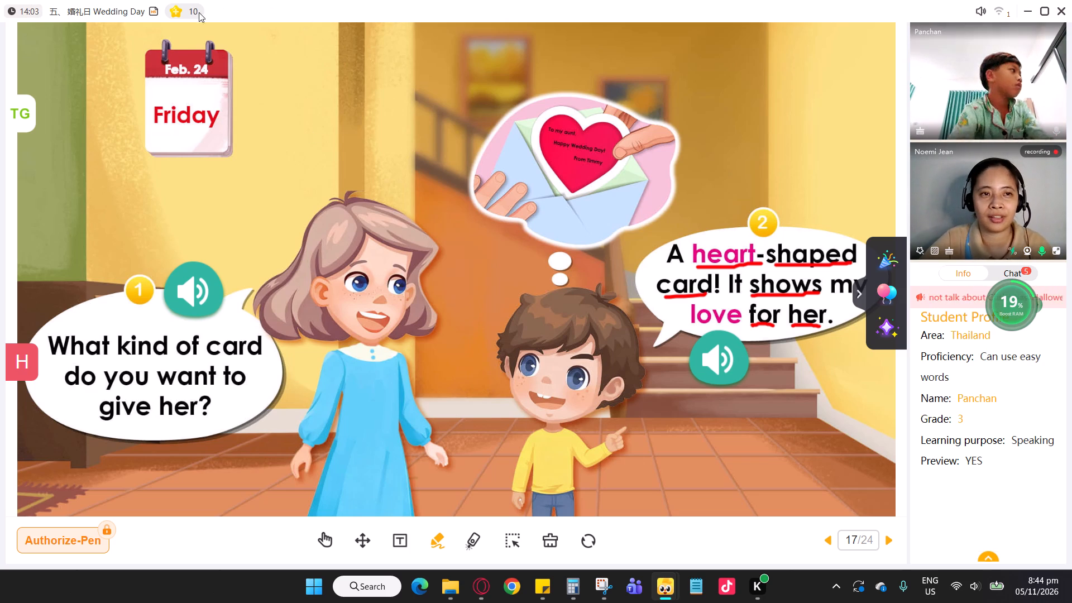
Award the student a star for the slide 17 dialogue.
click(175, 12)
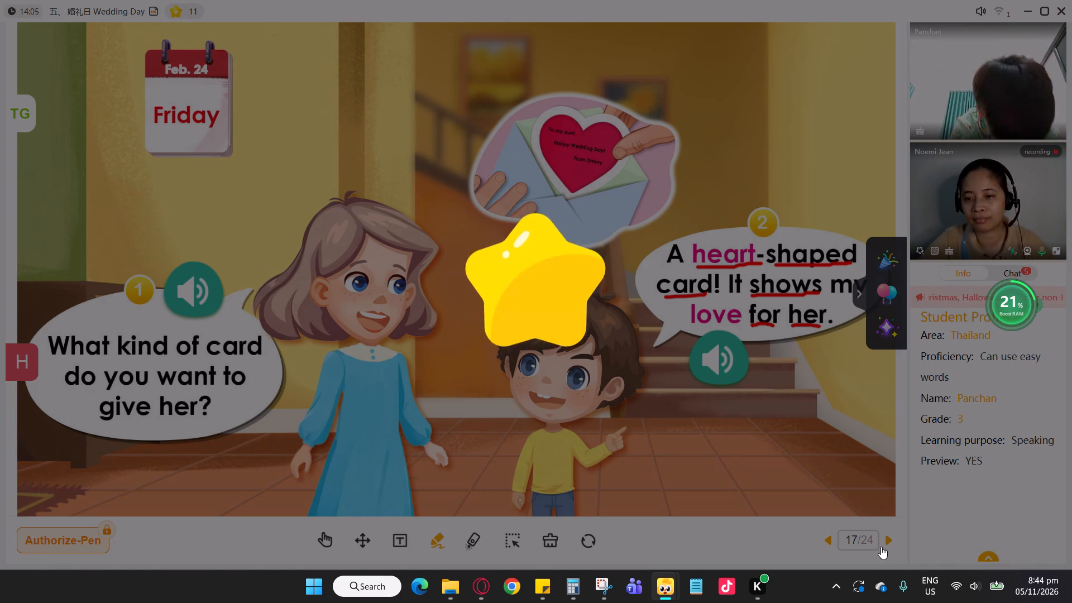
Advance past the Game Time slide to slide 19 and frame "It's my aunt's wedding day." with a red rectangle.
click(889, 537)
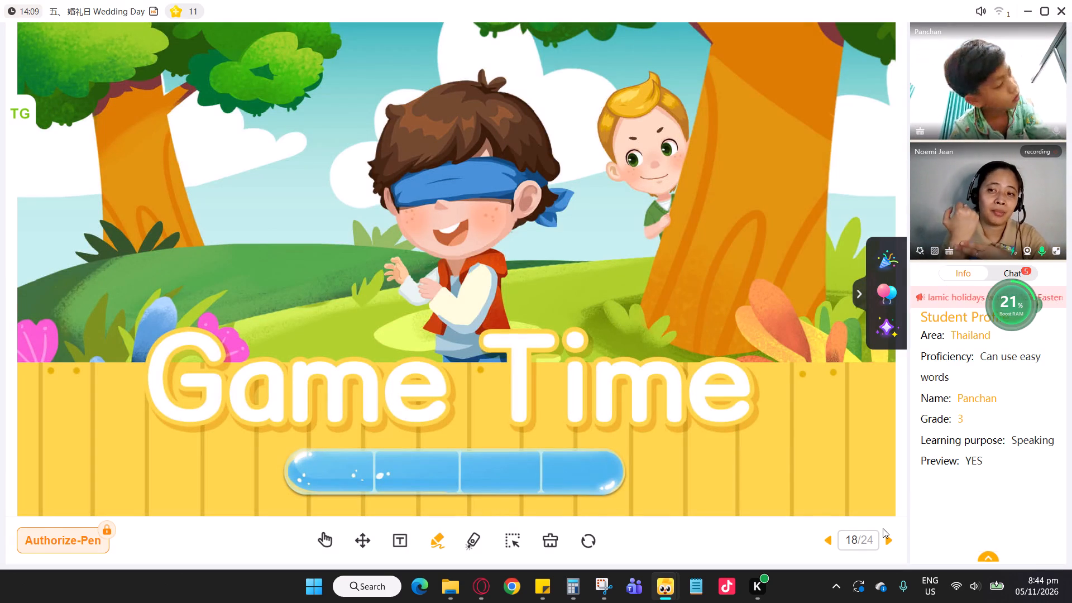
click(889, 540)
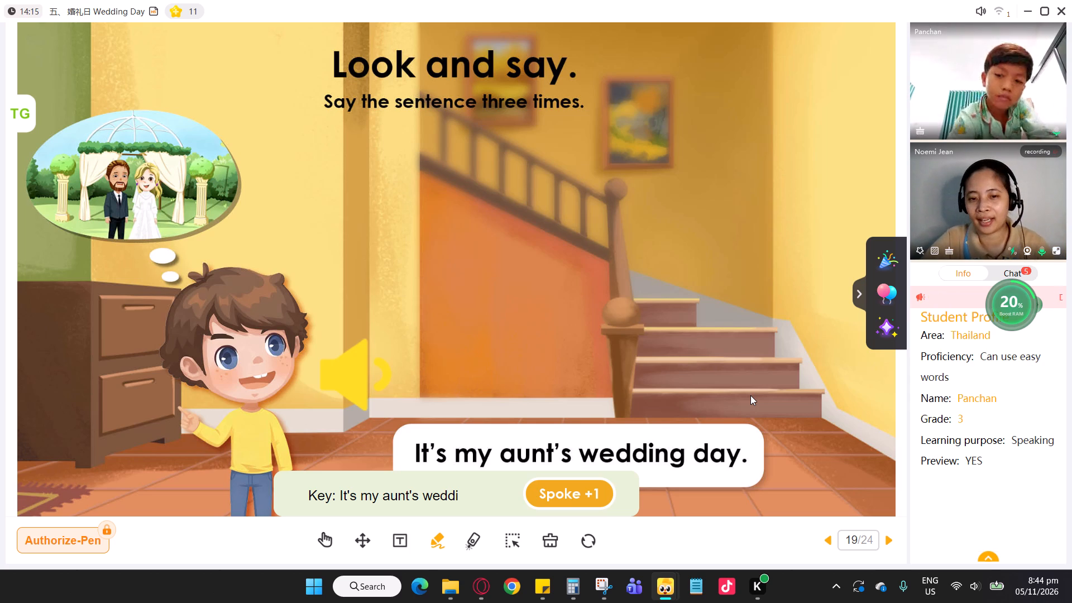
click(326, 542)
click(512, 542)
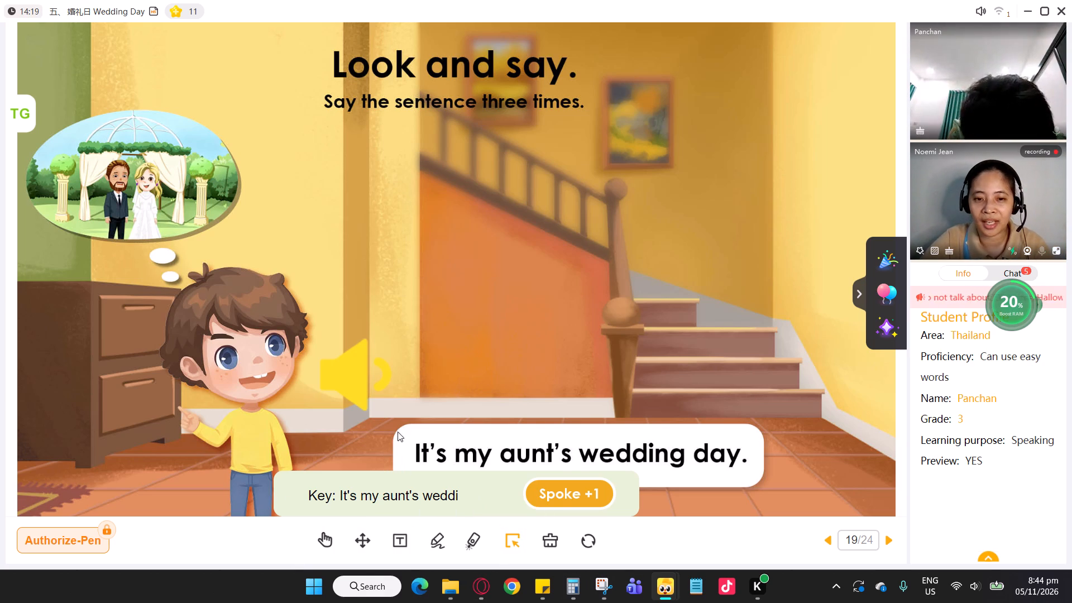
drag(398, 430, 752, 476)
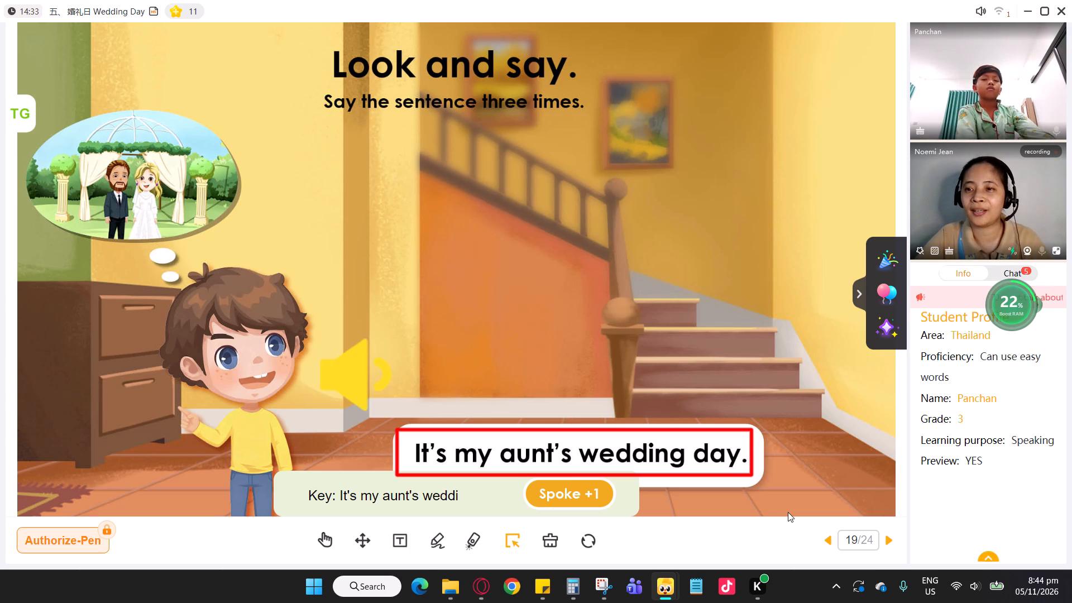
Register the student's three spoken repetitions of "It's my aunt's wedding day." in the Look and say game.
click(324, 547)
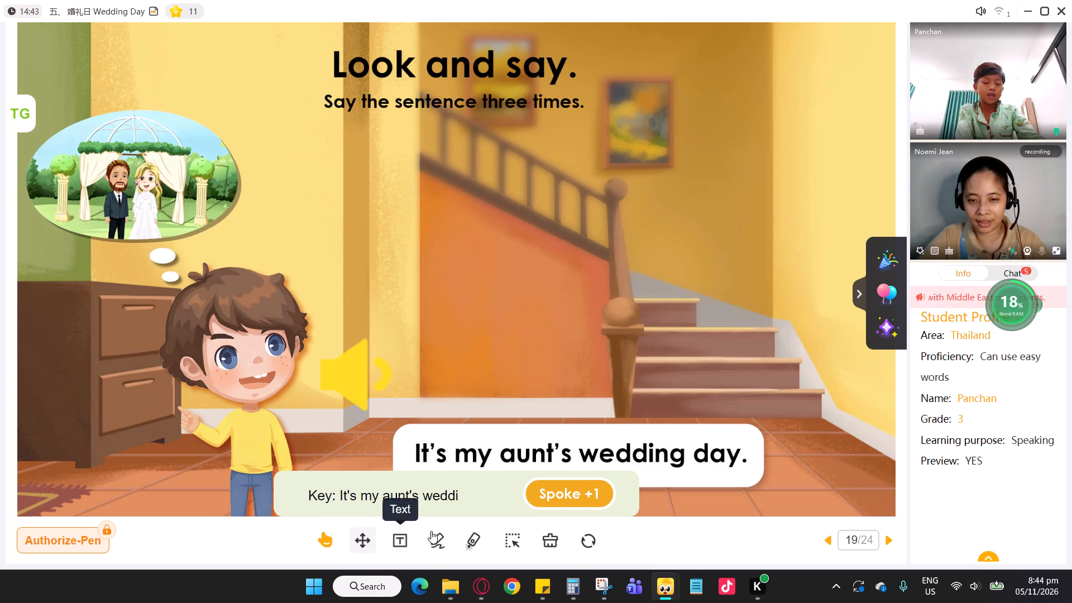
click(566, 502)
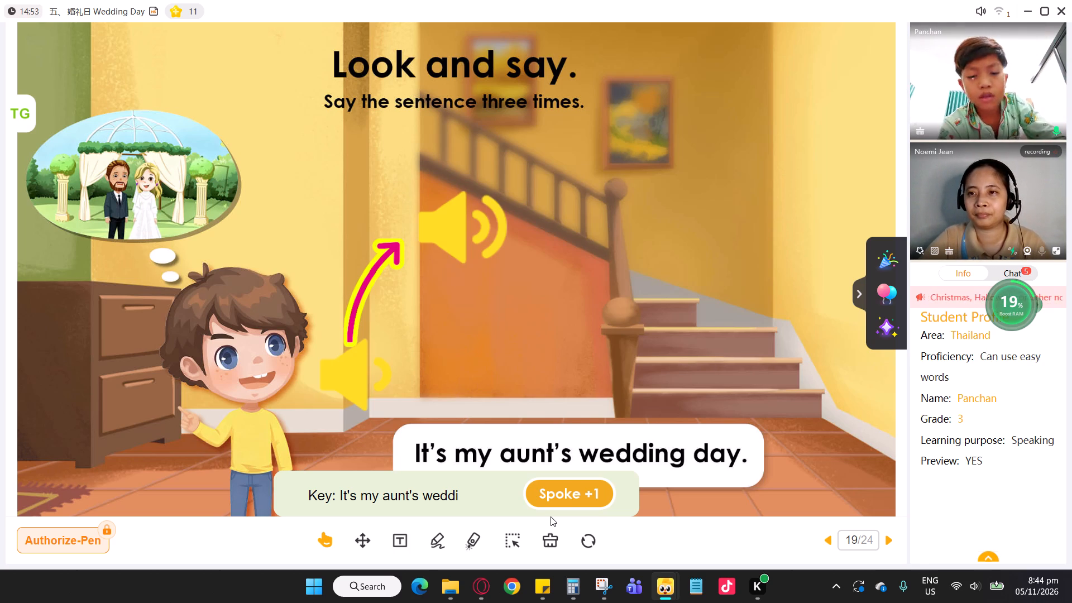
click(572, 498)
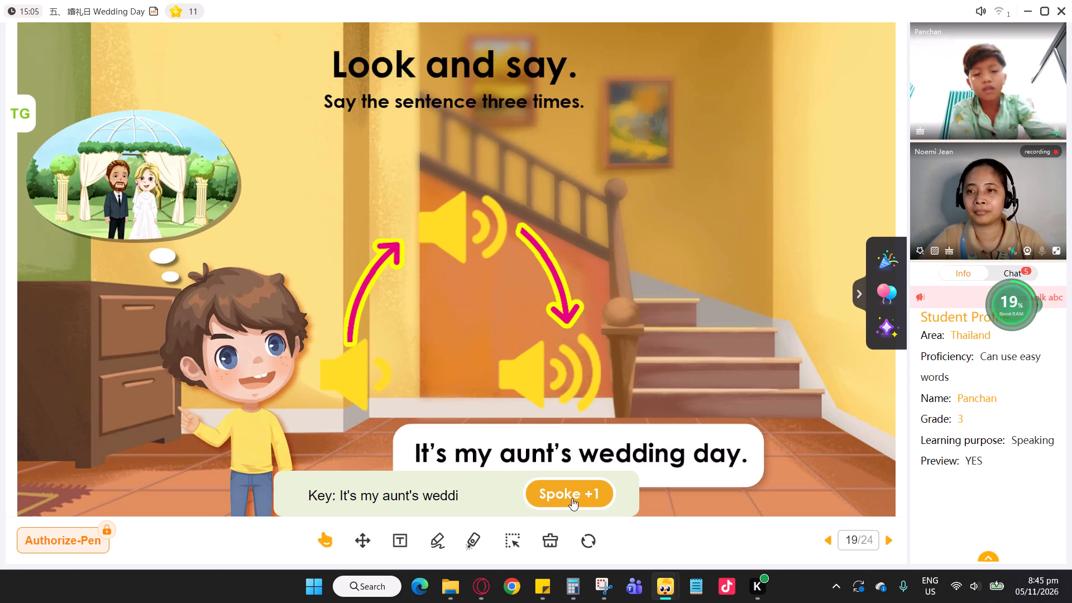
click(572, 498)
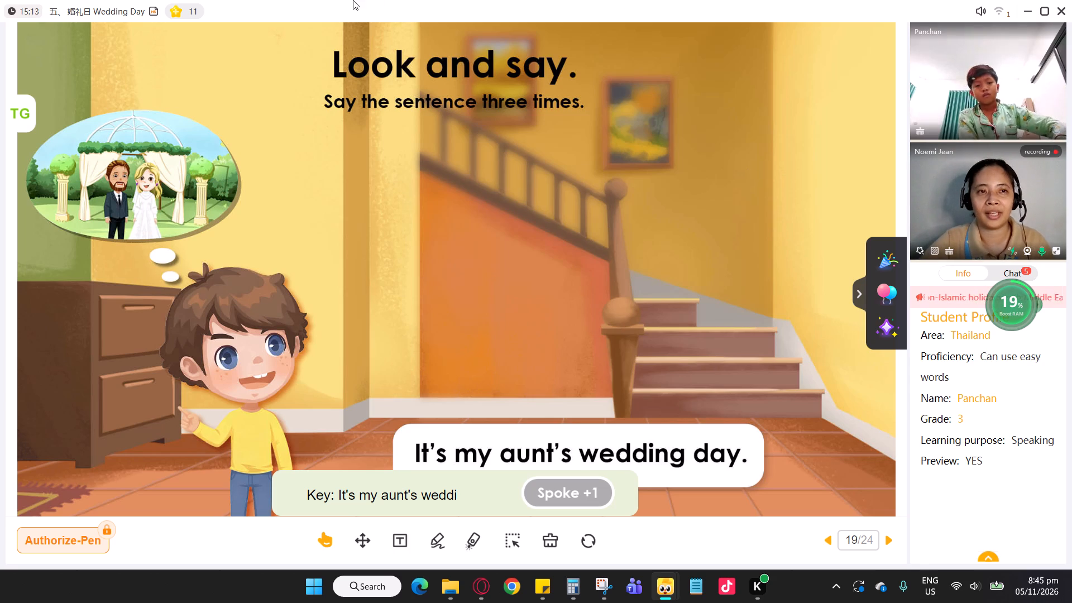
Award the student a star for the Look and say game.
click(178, 11)
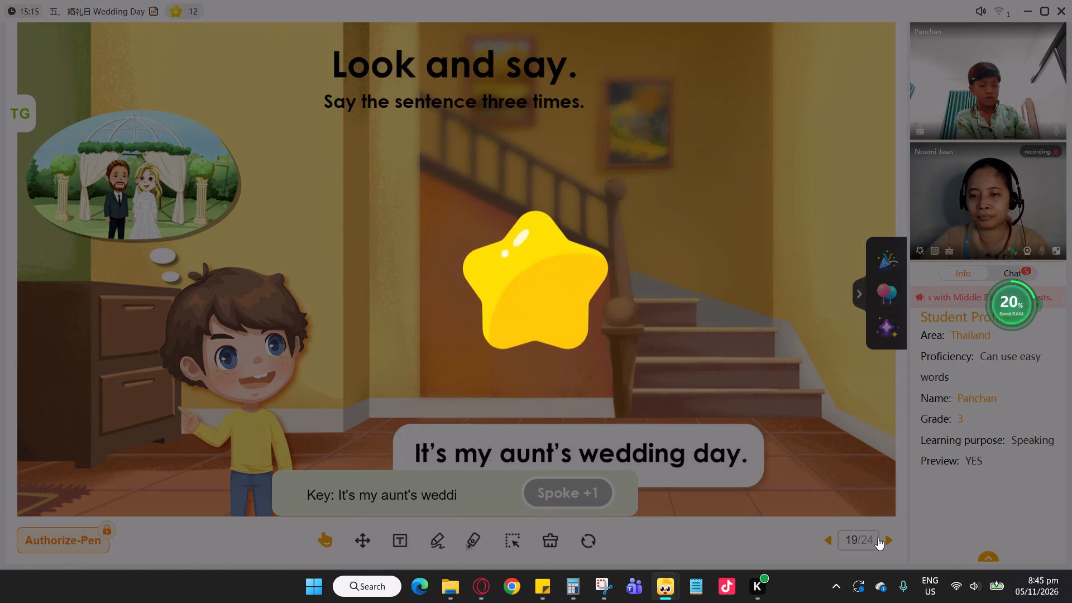
Advance to slide 20 and frame the "It's my ___'s ___ day." sentence pattern with a red rectangle.
click(886, 539)
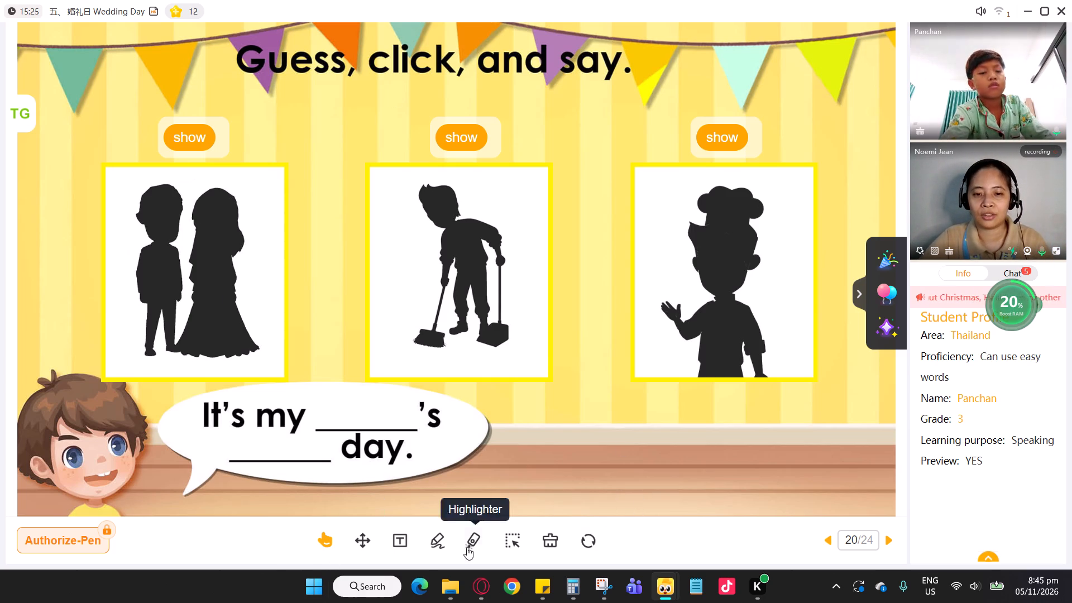
click(507, 543)
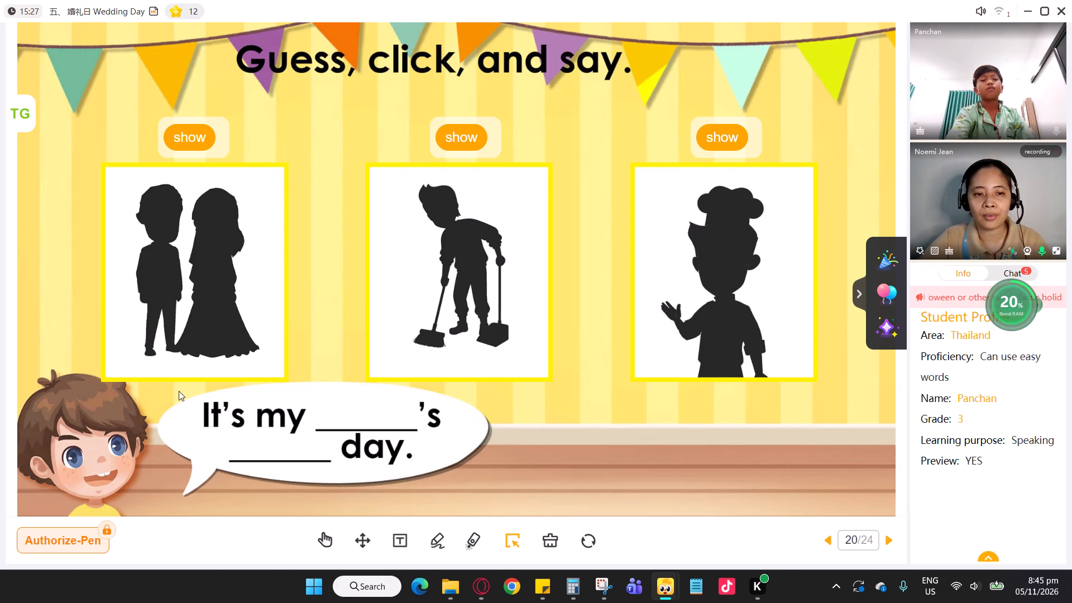
drag(179, 391, 476, 485)
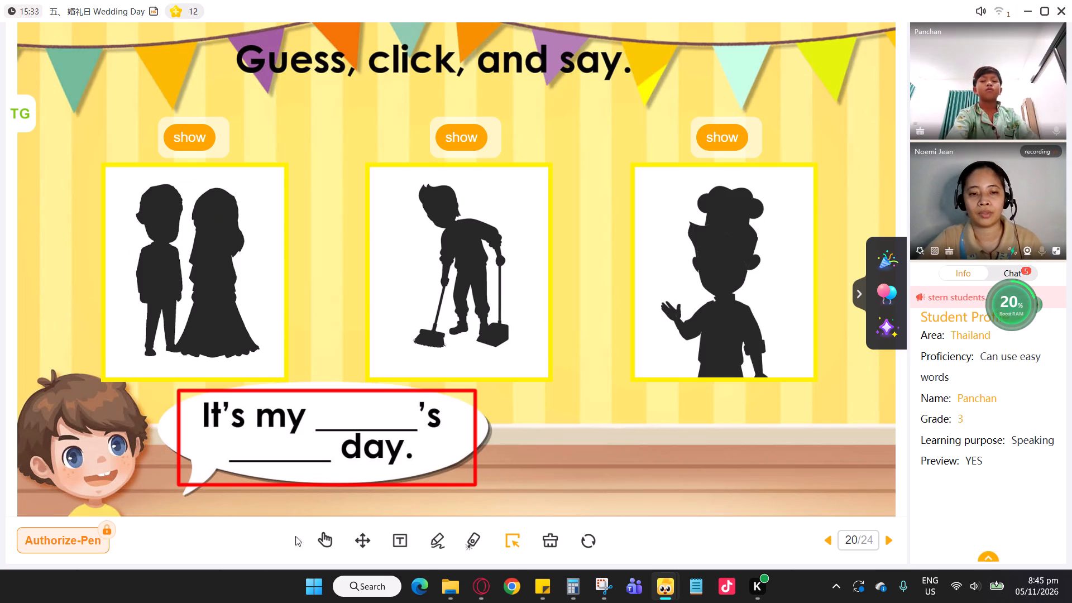
Reveal the picture behind the couple's silhouette in the "Guess, click, and say." game.
click(324, 542)
click(192, 141)
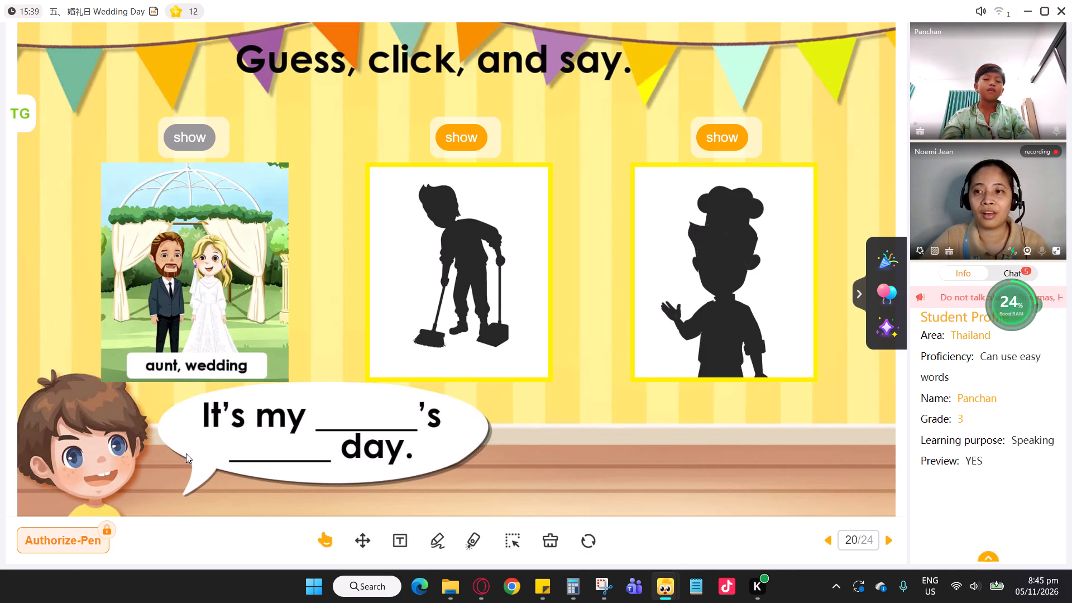
Underline "aunt" and "wedding" in the revealed picture's caption and "day" in the sentence pattern with the pen.
click(441, 543)
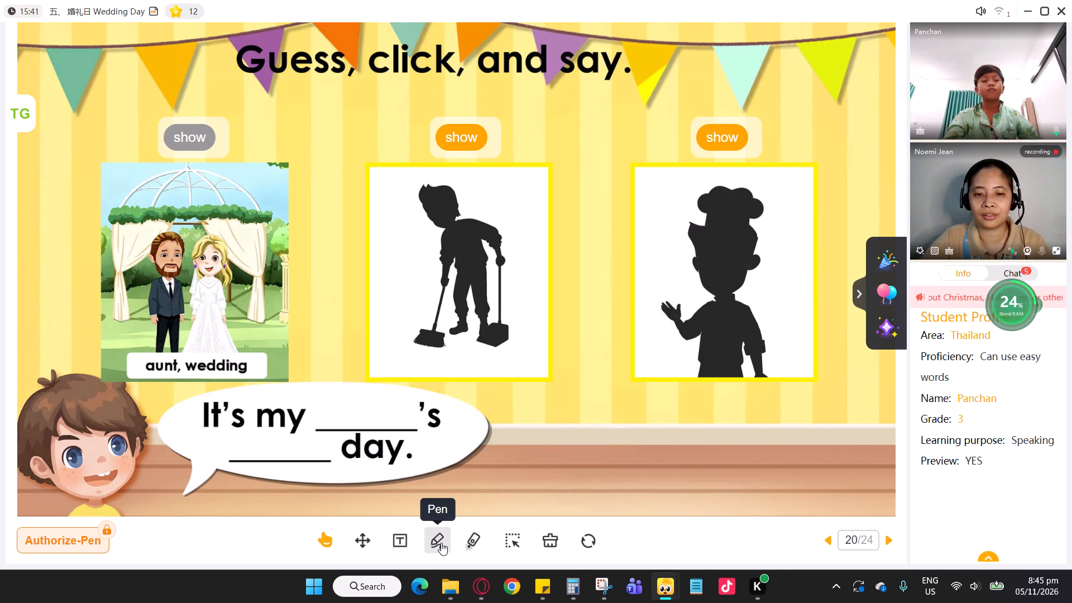
drag(161, 372, 176, 373)
drag(190, 375, 244, 375)
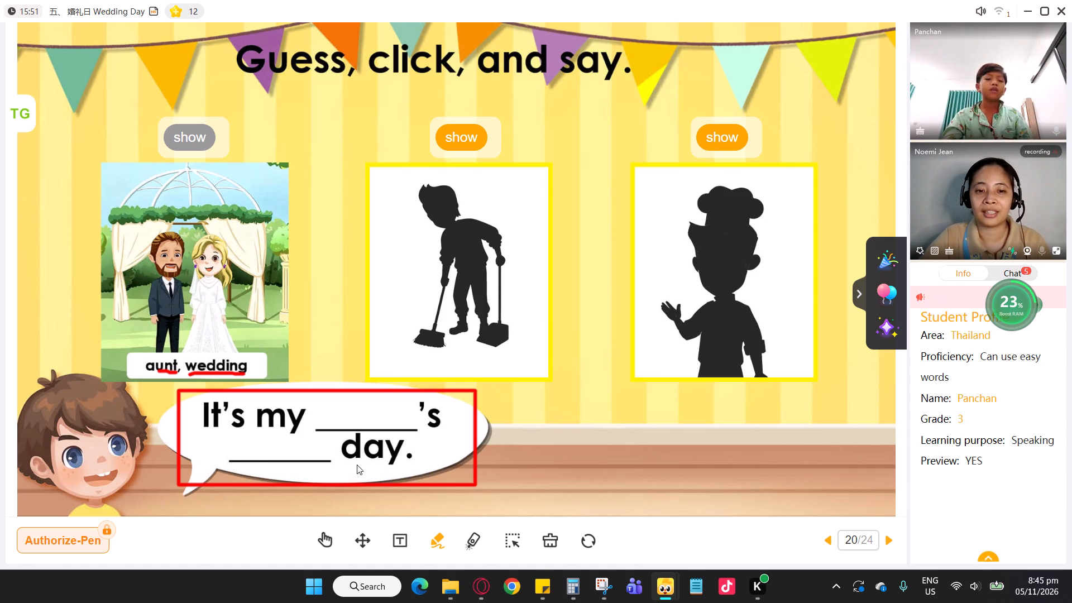
drag(355, 464, 406, 460)
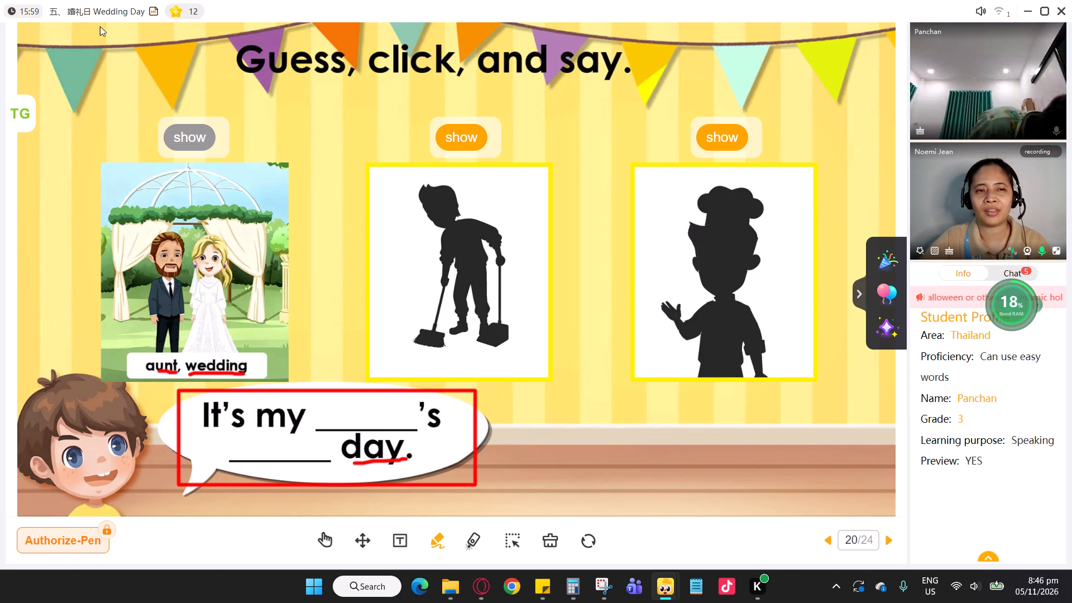
Award the student a star for the "aunt, wedding" answer.
click(178, 9)
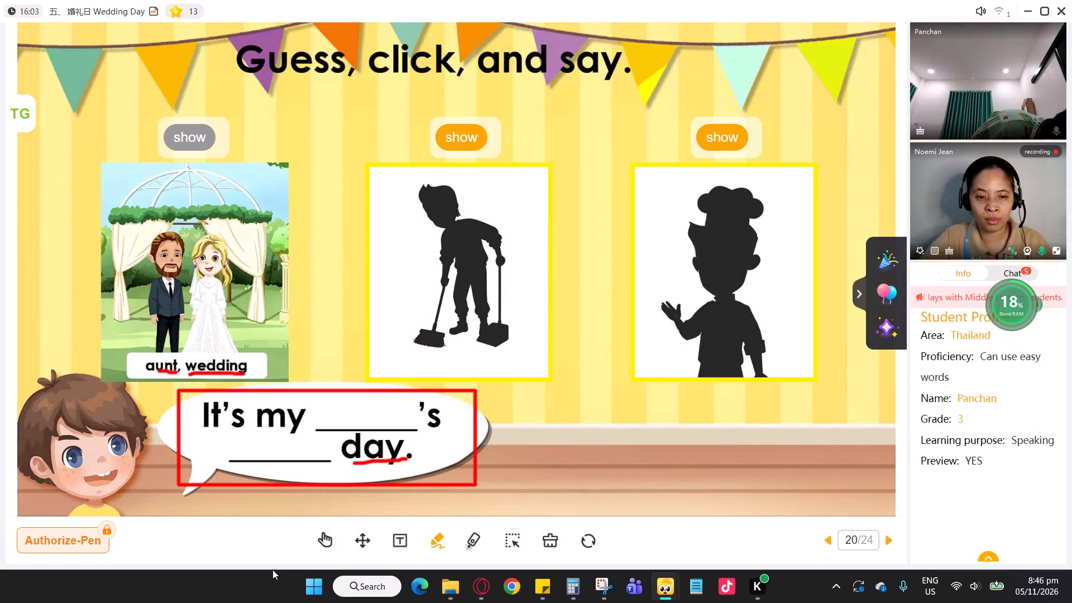
Reveal the picture behind the sweeping figure's silhouette in the "Guess, click, and say." game.
click(327, 537)
click(456, 142)
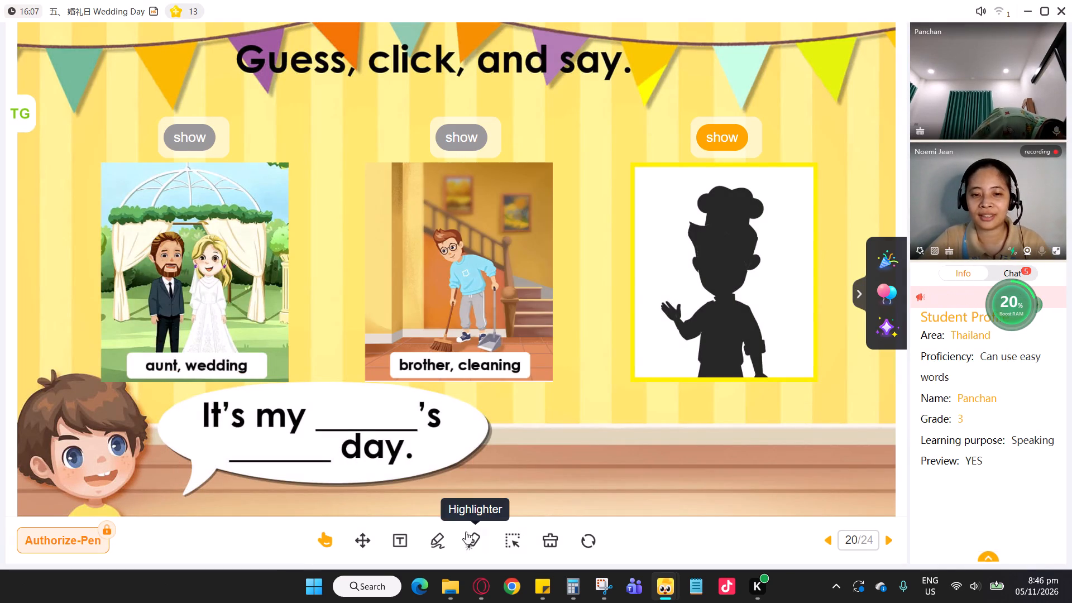
Clear the old annotations and underline "brother" and "cleaning" in the second picture's caption and "day" in the sentence pattern with the pen.
click(444, 541)
drag(404, 375, 432, 371)
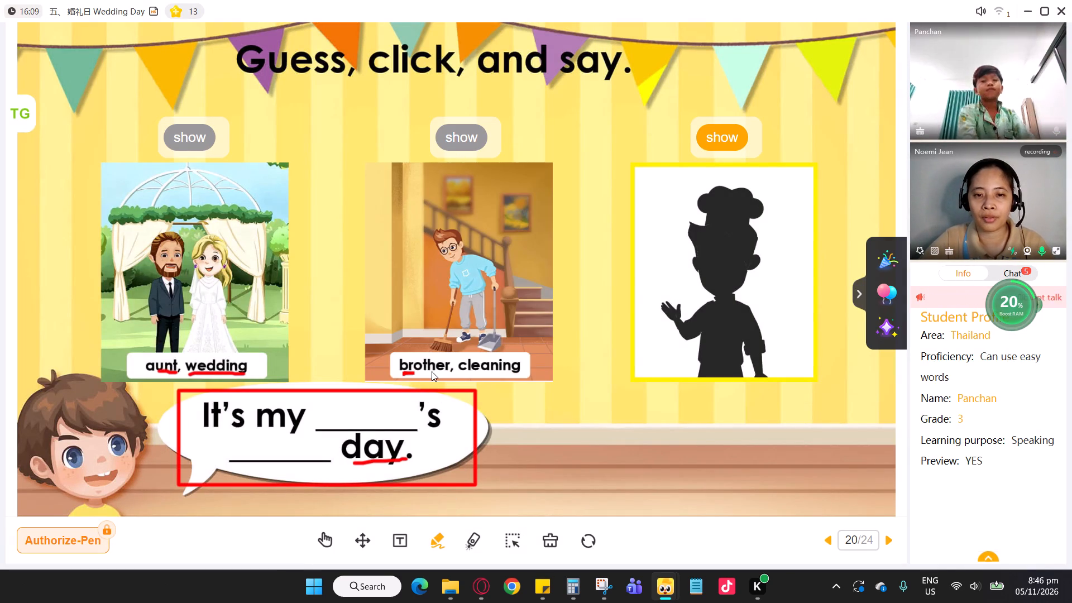
drag(432, 371, 443, 371)
click(548, 541)
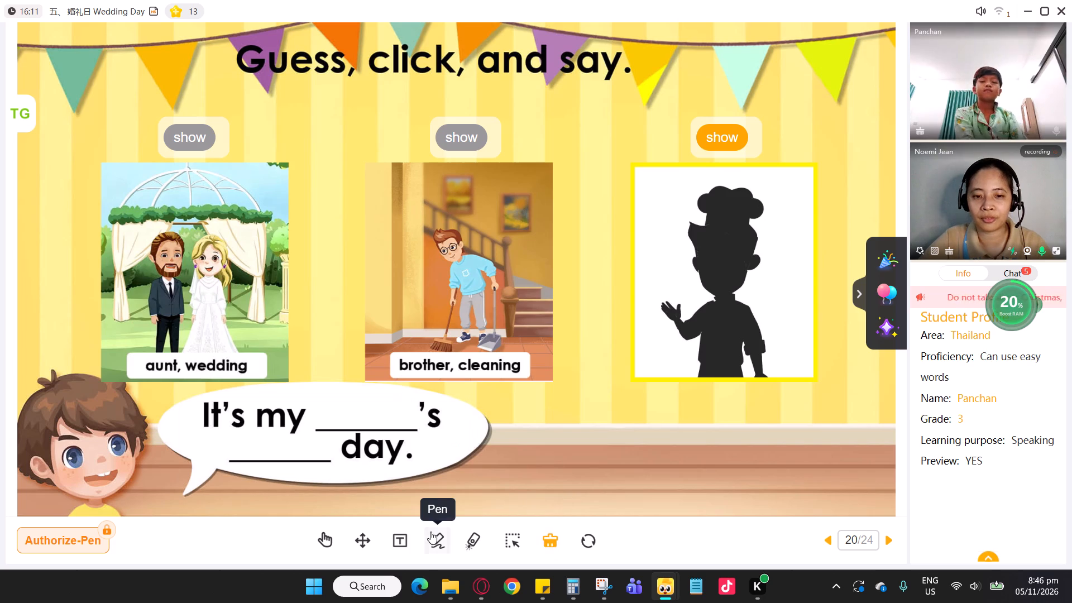
click(434, 535)
drag(407, 373, 456, 372)
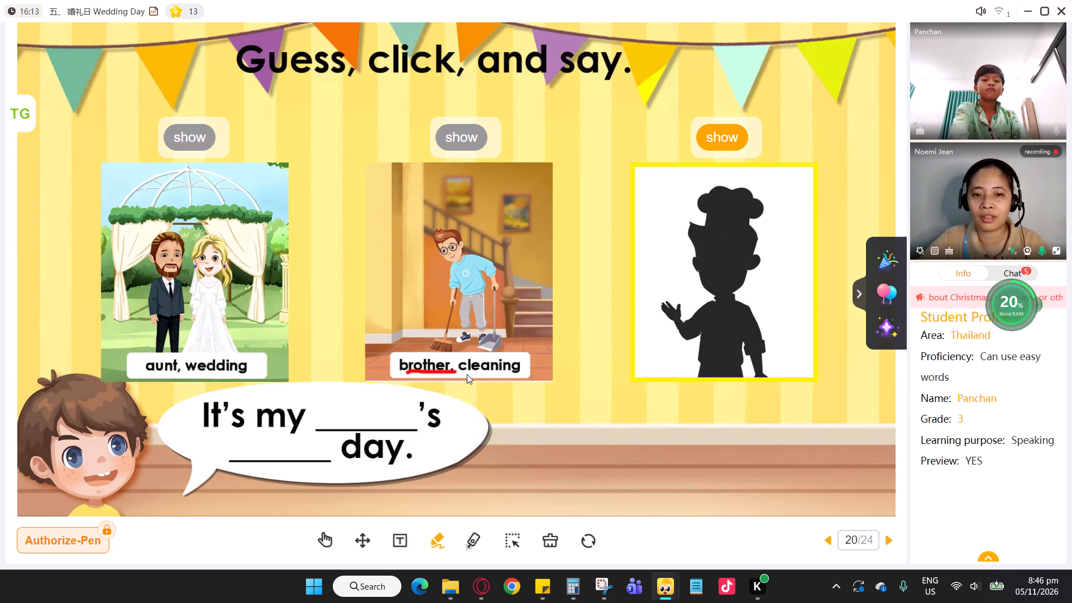
drag(471, 372, 524, 375)
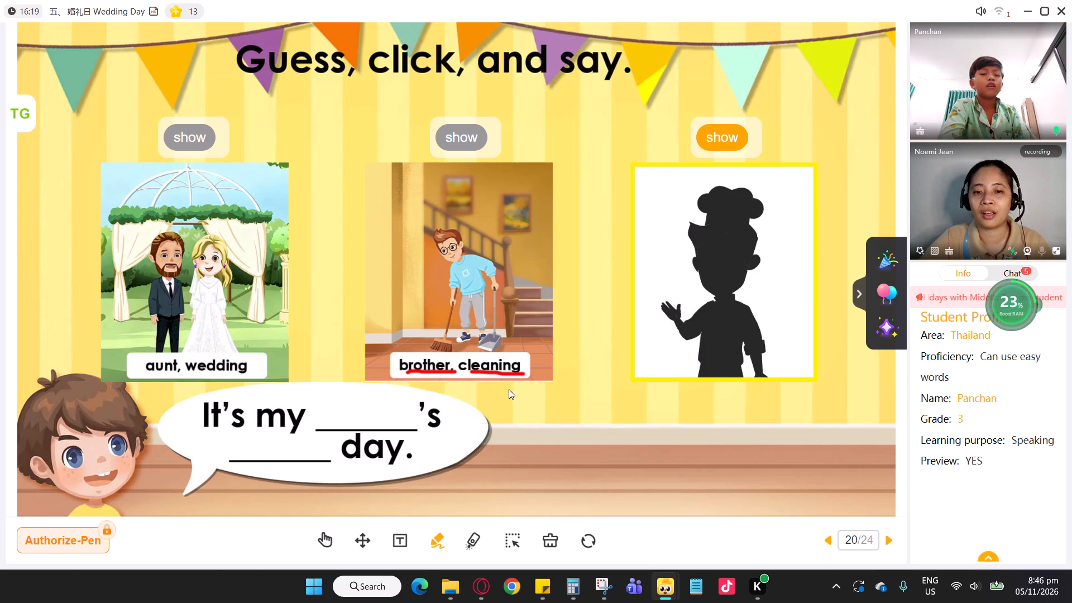
drag(349, 469, 398, 464)
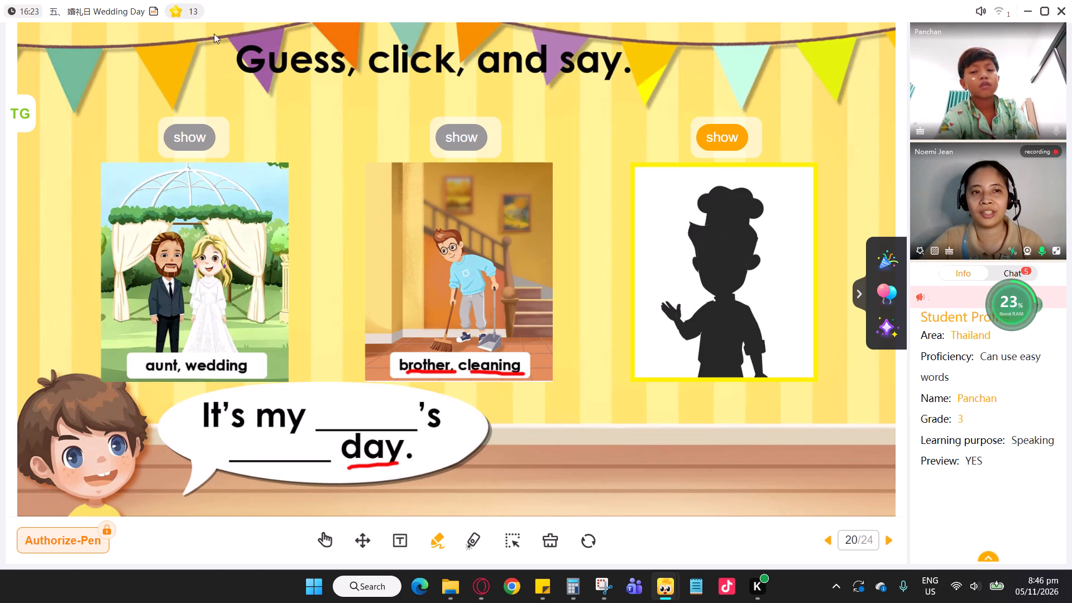
Award the student a star for the "brother, cleaning" answer.
click(169, 10)
click(176, 11)
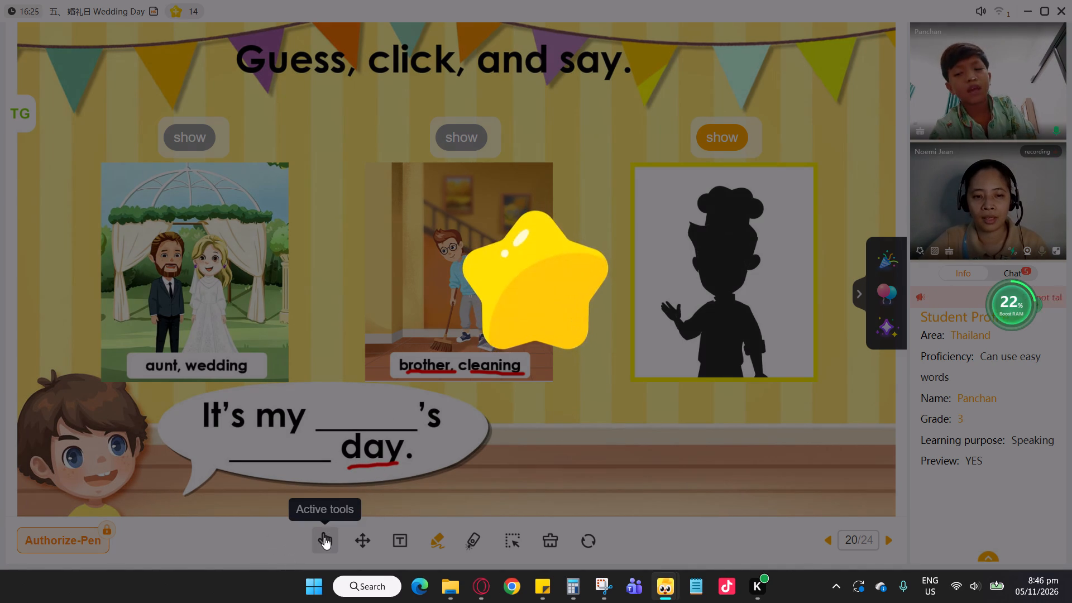
Reveal the picture behind the chef's silhouette in the "Guess, click, and say." game.
click(321, 538)
click(551, 540)
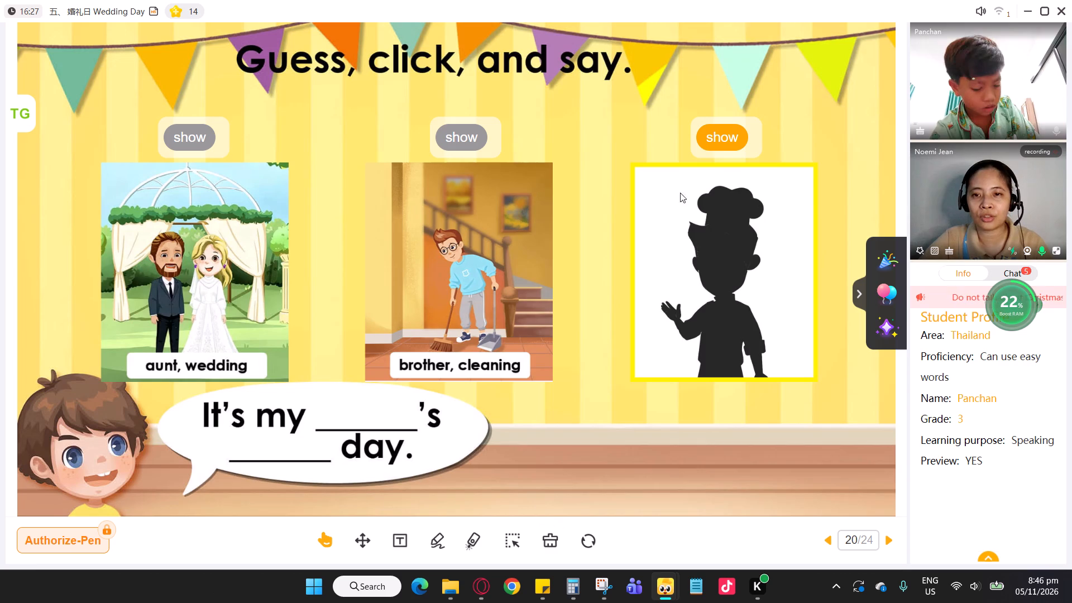
click(726, 134)
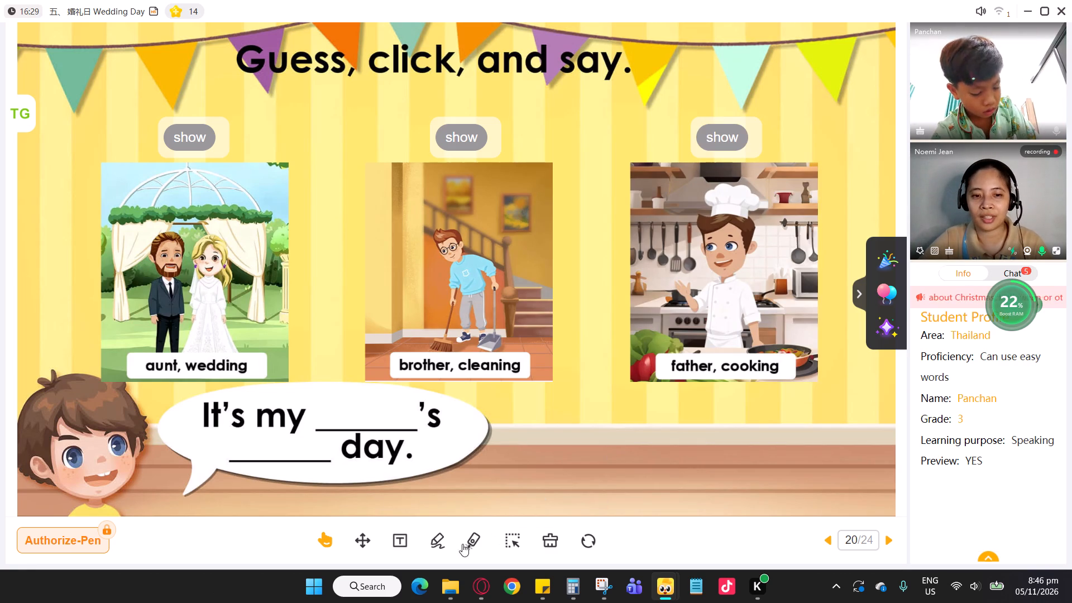
Underline "father" and "cooking" in the third picture's caption and underline "day" again in the sentence pattern with the pen.
click(549, 544)
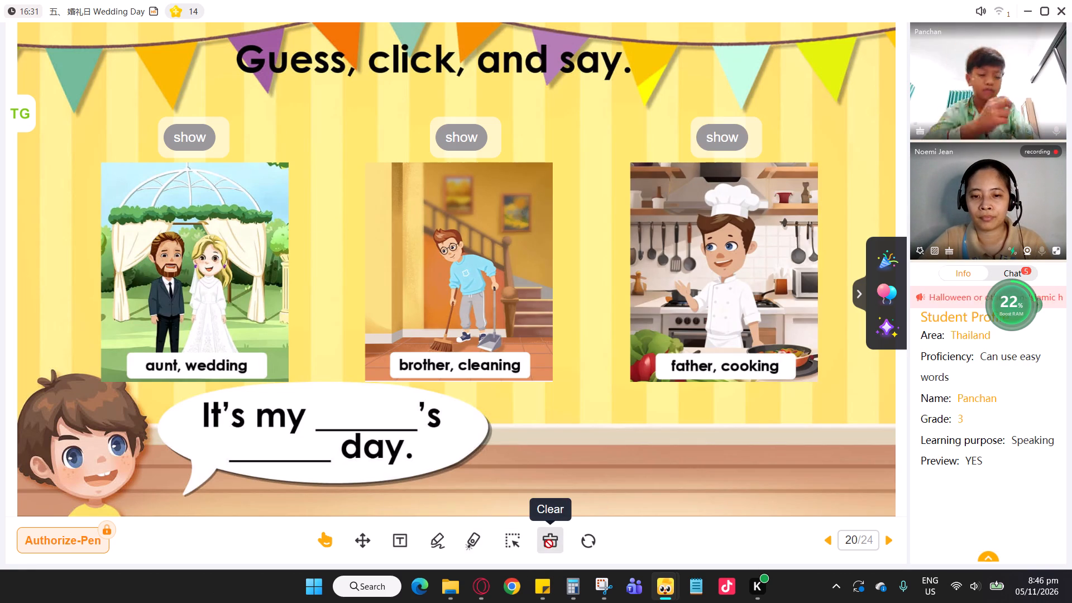
click(432, 539)
drag(683, 375, 718, 374)
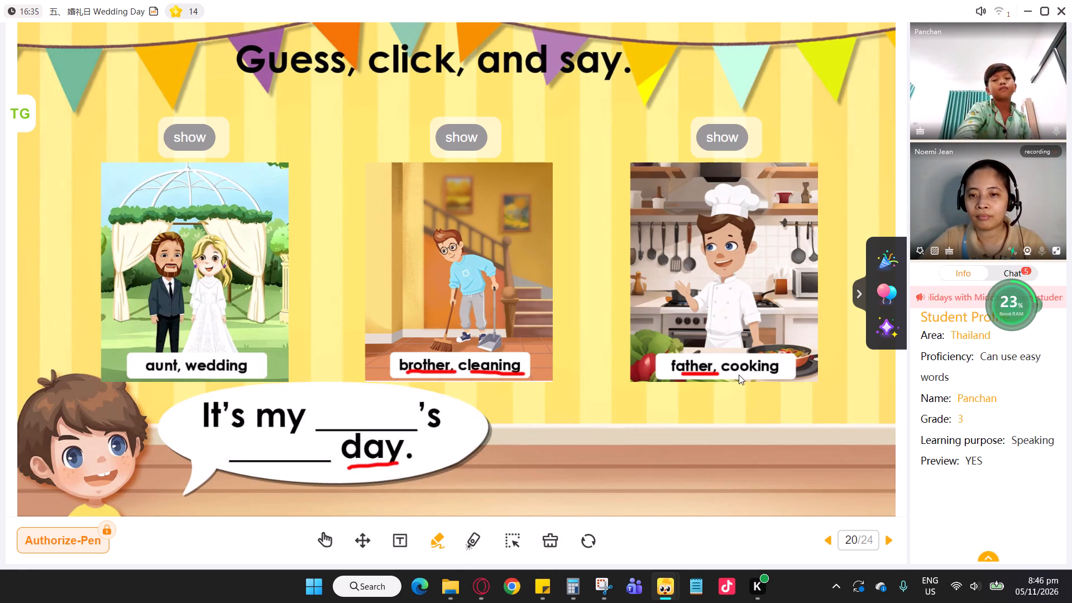
drag(738, 374, 797, 374)
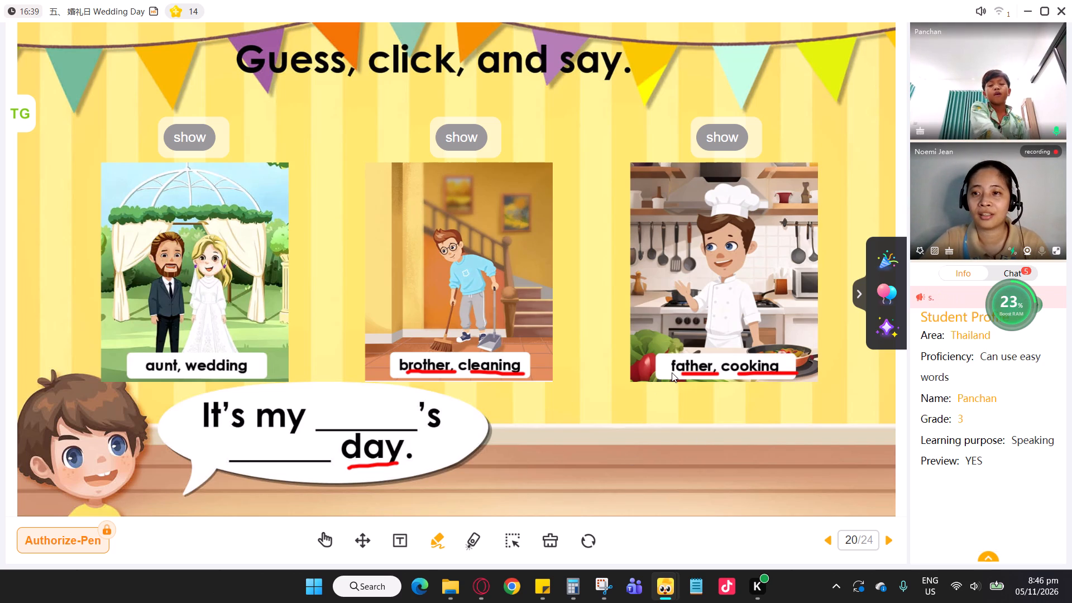
drag(740, 376, 756, 374)
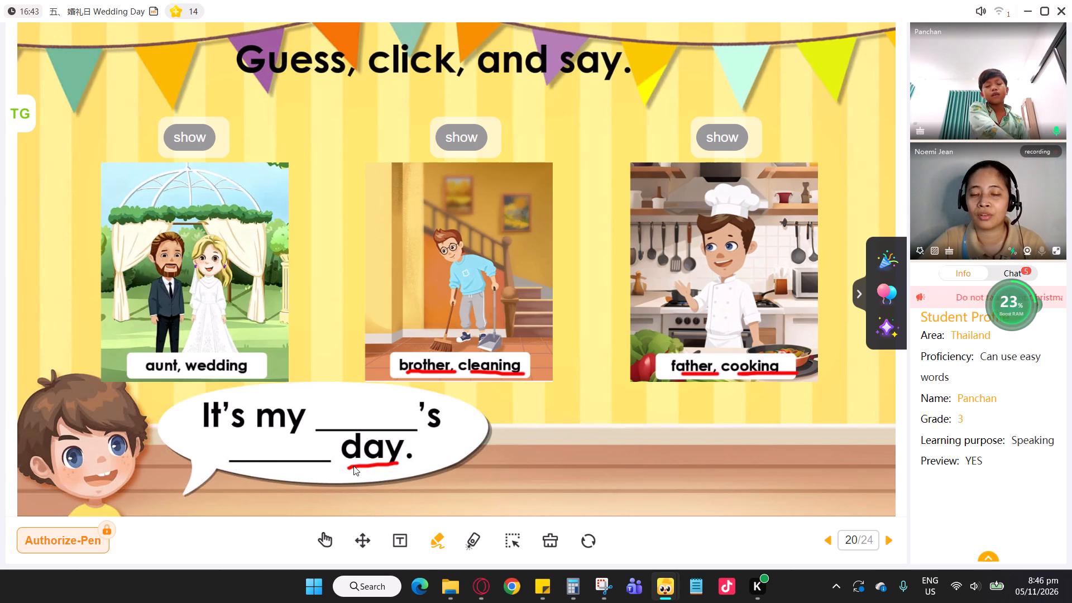
drag(353, 465, 384, 464)
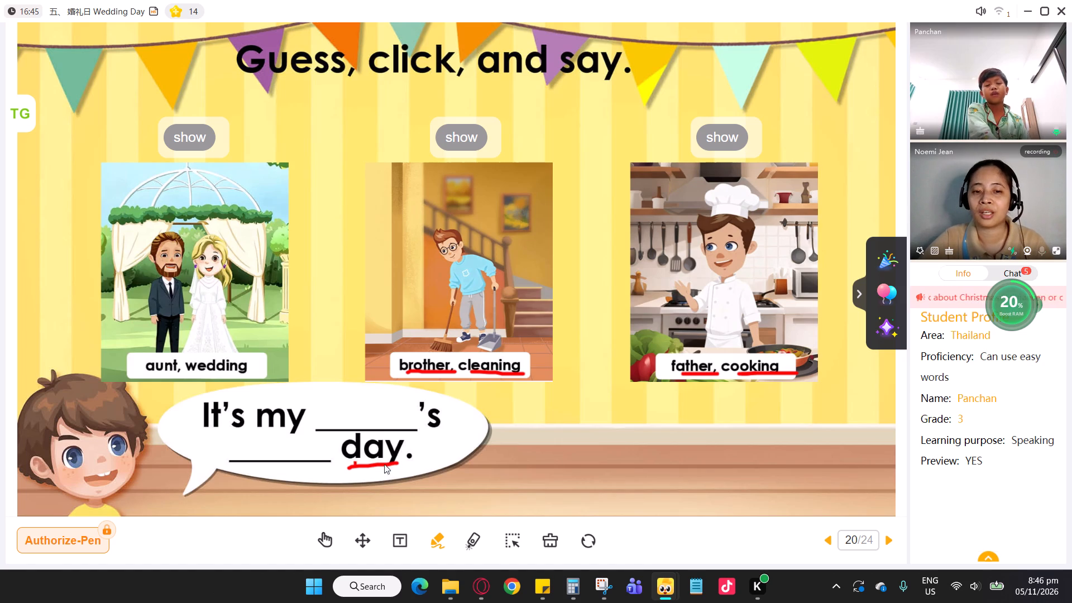
drag(384, 464, 393, 464)
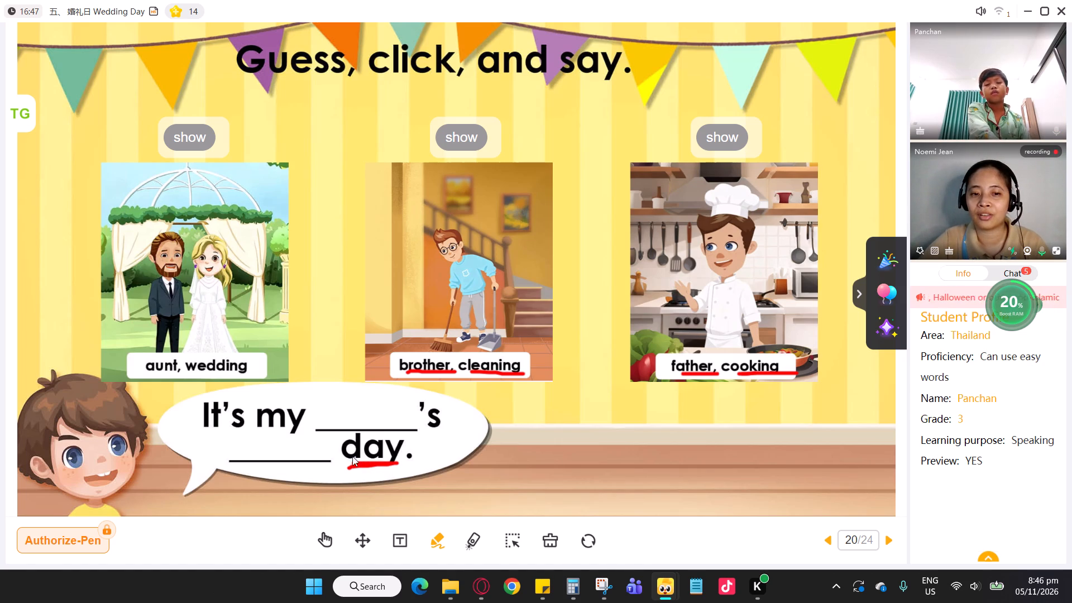
drag(343, 460, 415, 460)
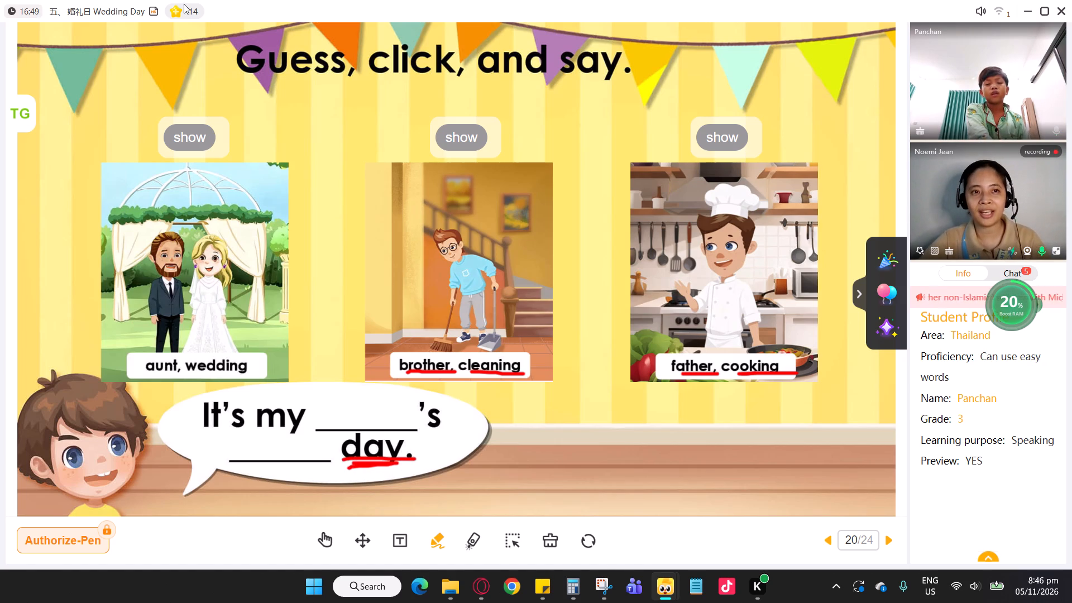
Award the student a star for the "father, cooking" answer.
click(173, 9)
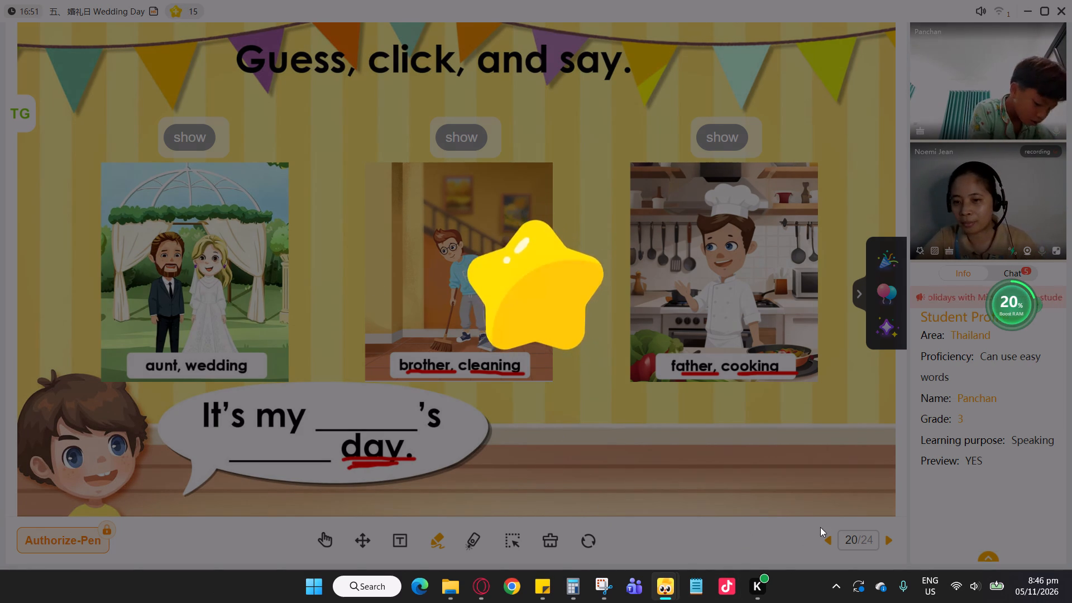
Advance to the Role-play slide 21 and frame the "It's my aunt's ... day!" speech bubble with a red rectangle.
click(889, 538)
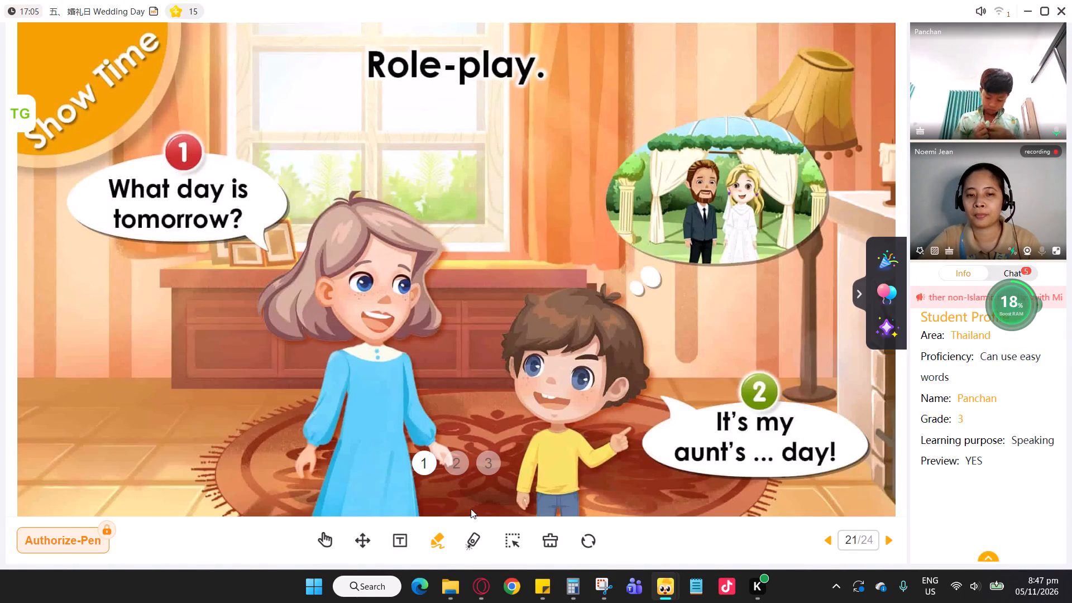
click(510, 538)
drag(659, 394, 856, 473)
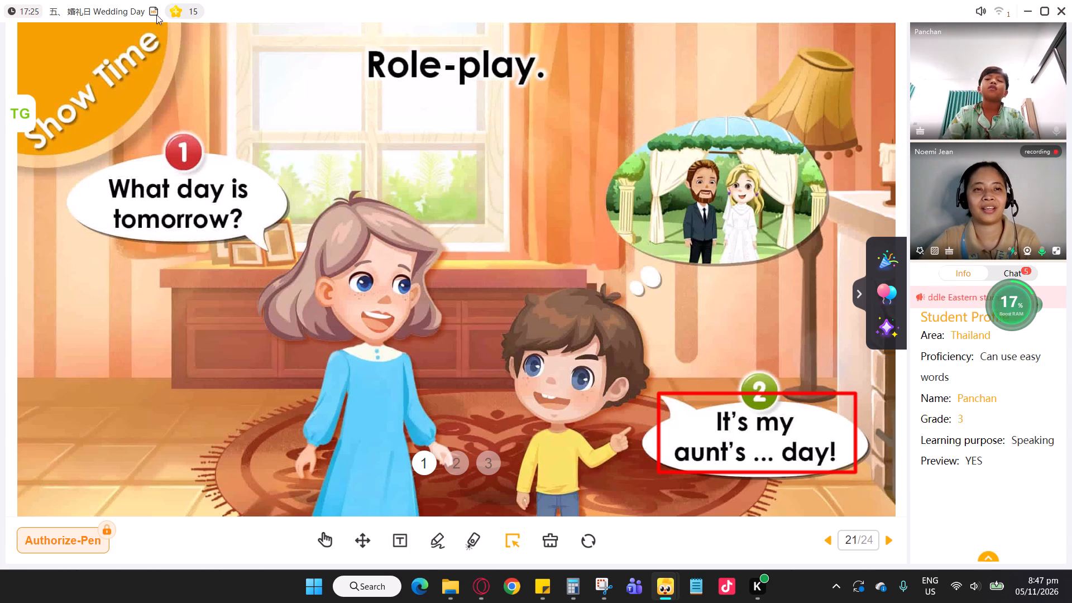
Award the student a star for the first role-play scene.
click(171, 9)
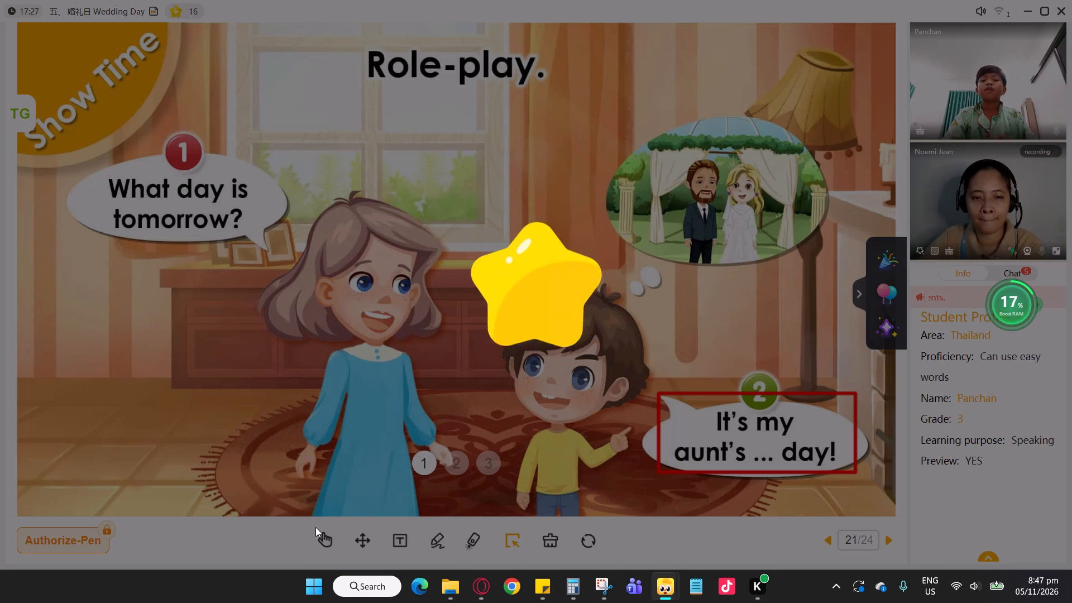
Move the role-play on to scene 2.
click(325, 537)
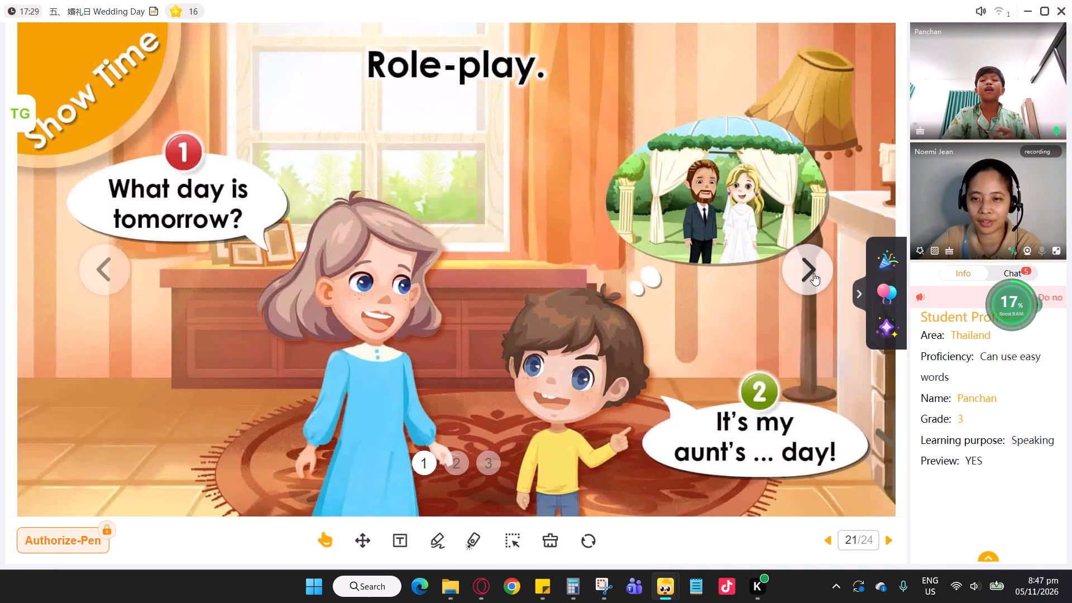
click(813, 273)
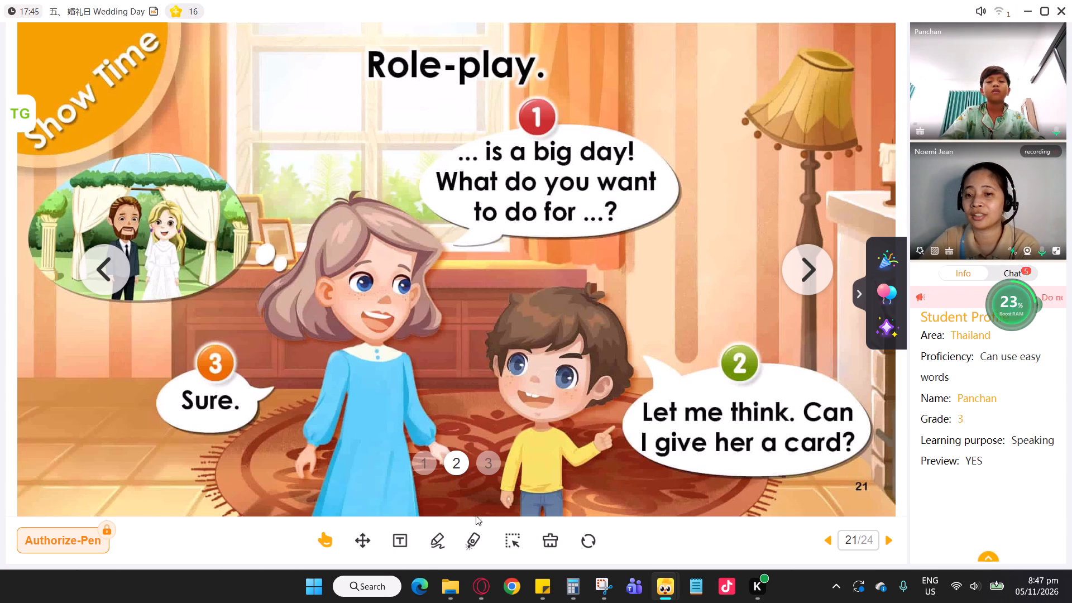
Clear the old rectangle and frame the "Let me think. Can I give her a card?" speech bubble with a red rectangle.
click(511, 538)
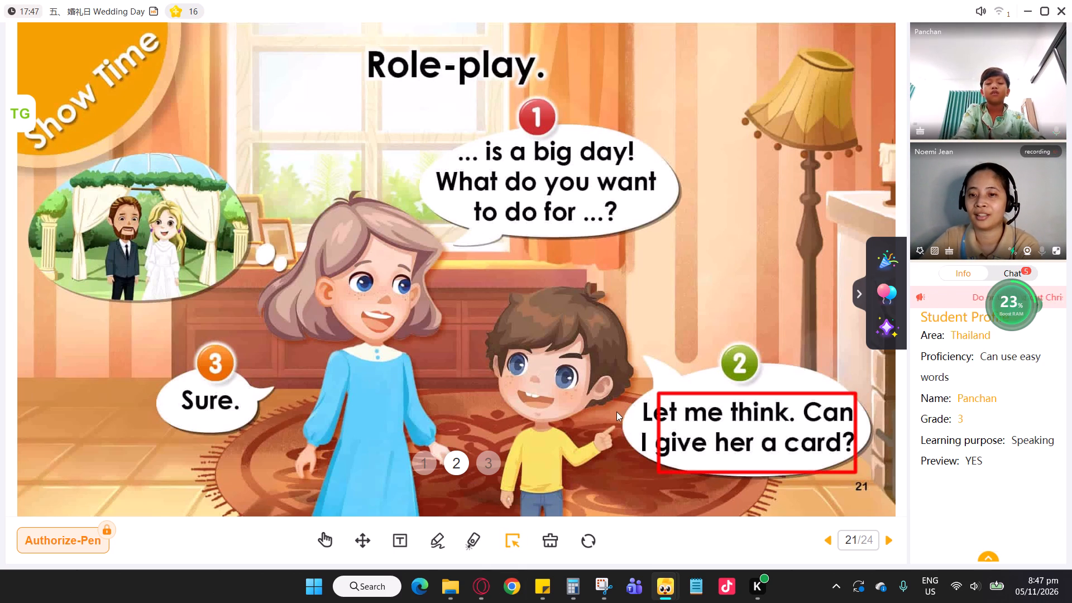
click(547, 540)
click(514, 536)
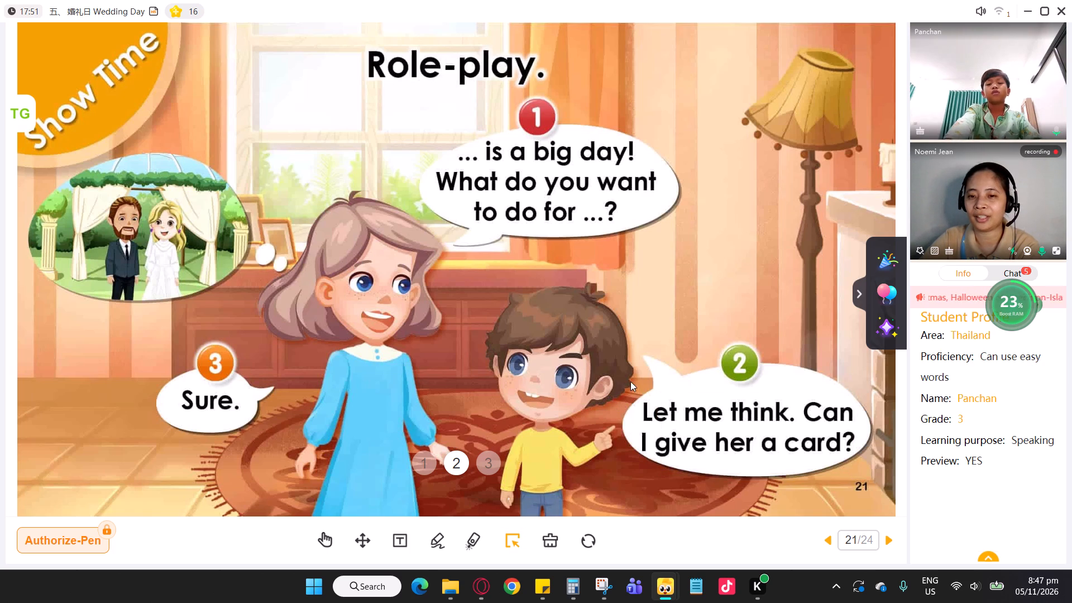
drag(625, 382, 867, 468)
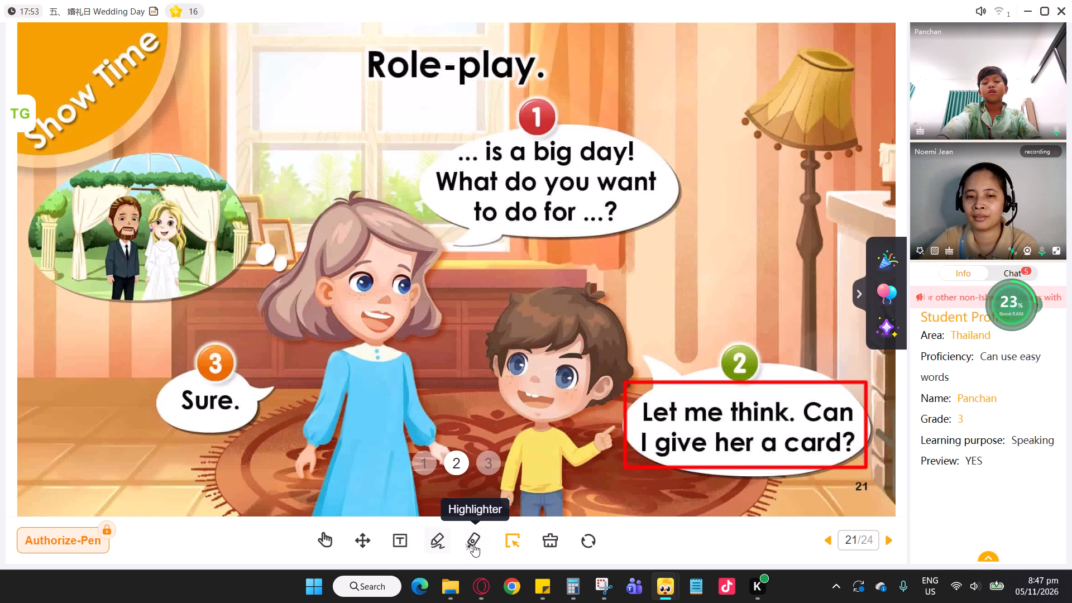
Underline "think", "give" and "card" in the boy's framed speech bubble with the pen.
click(444, 544)
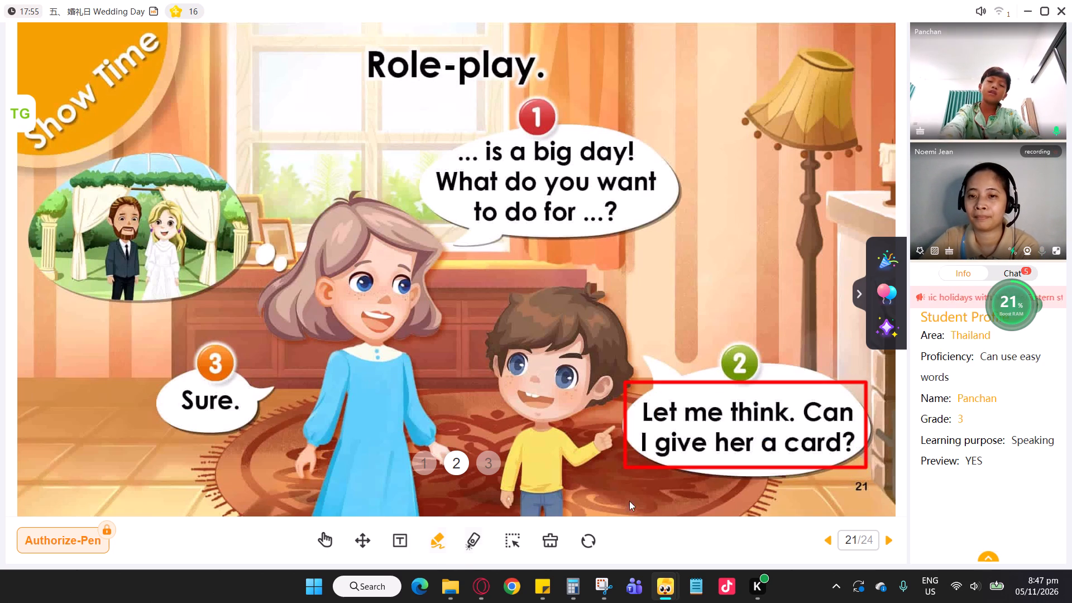
drag(733, 428, 776, 424)
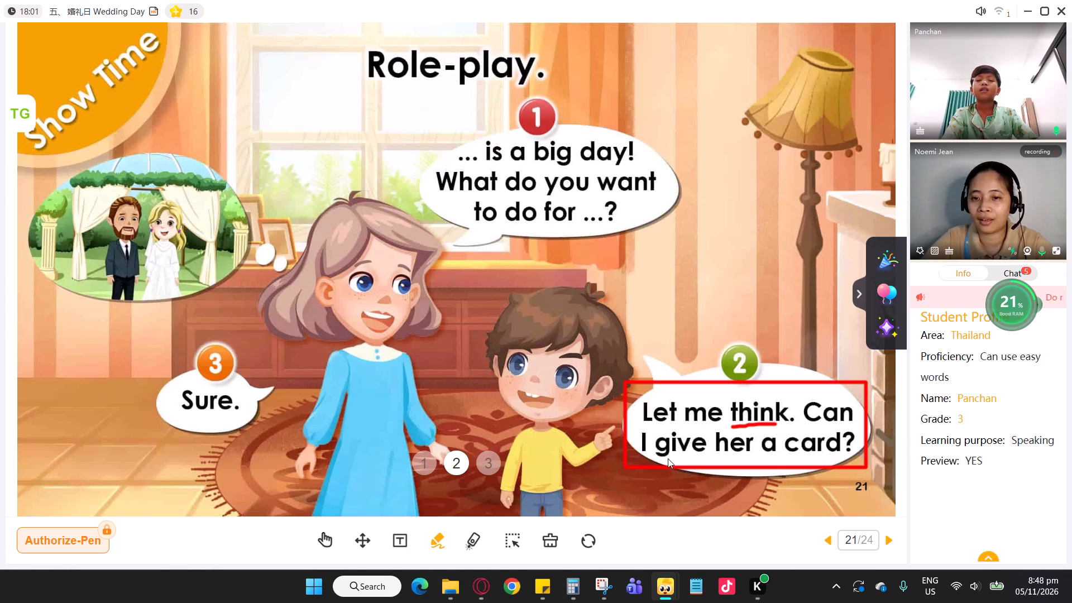
drag(661, 456, 700, 453)
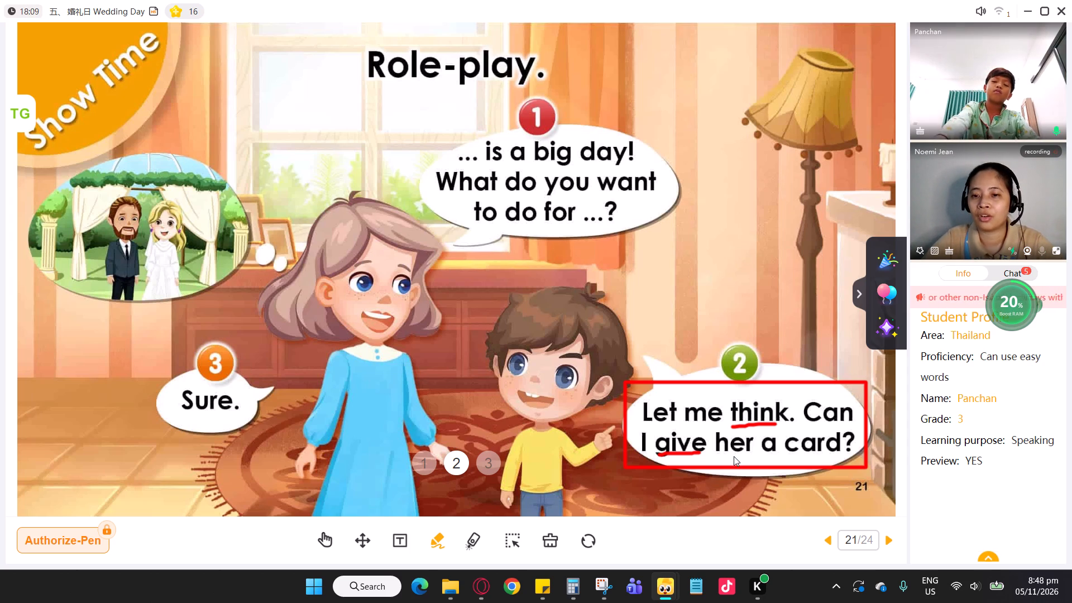
drag(791, 455, 791, 454)
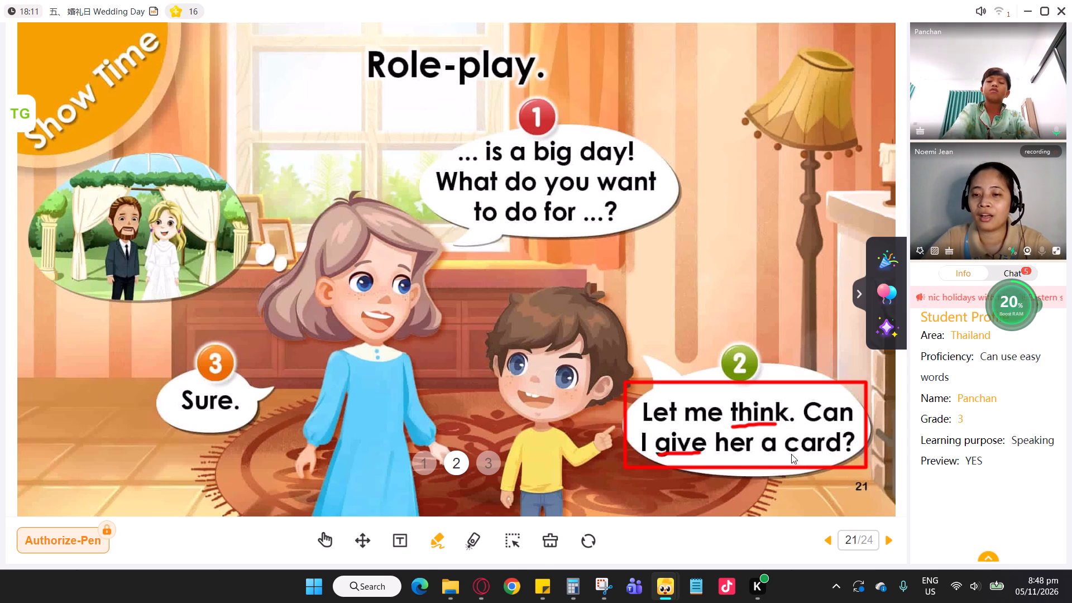
drag(791, 454, 841, 453)
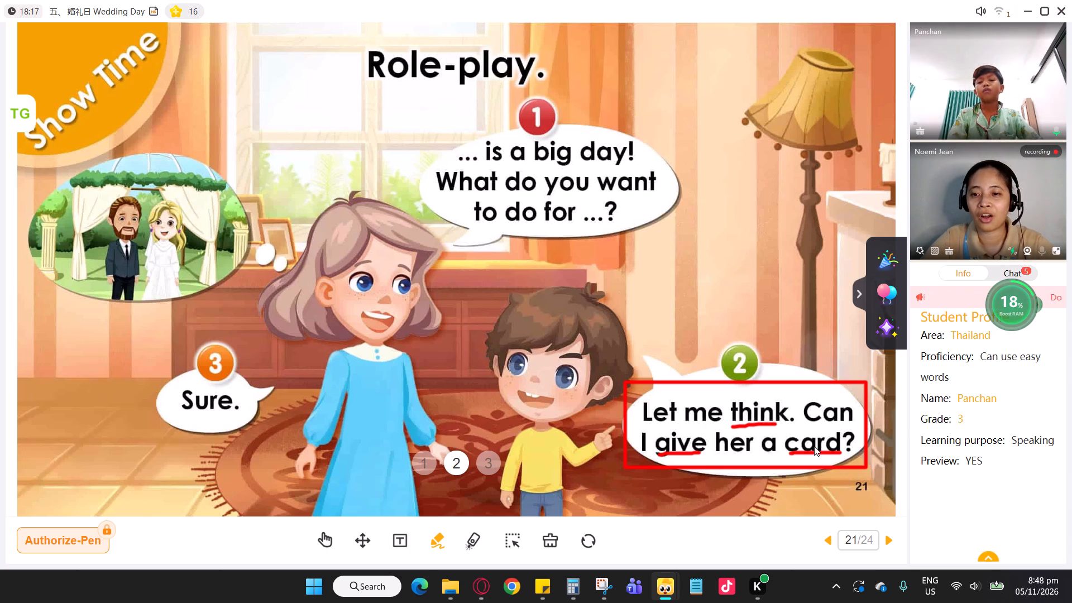
drag(796, 453, 843, 453)
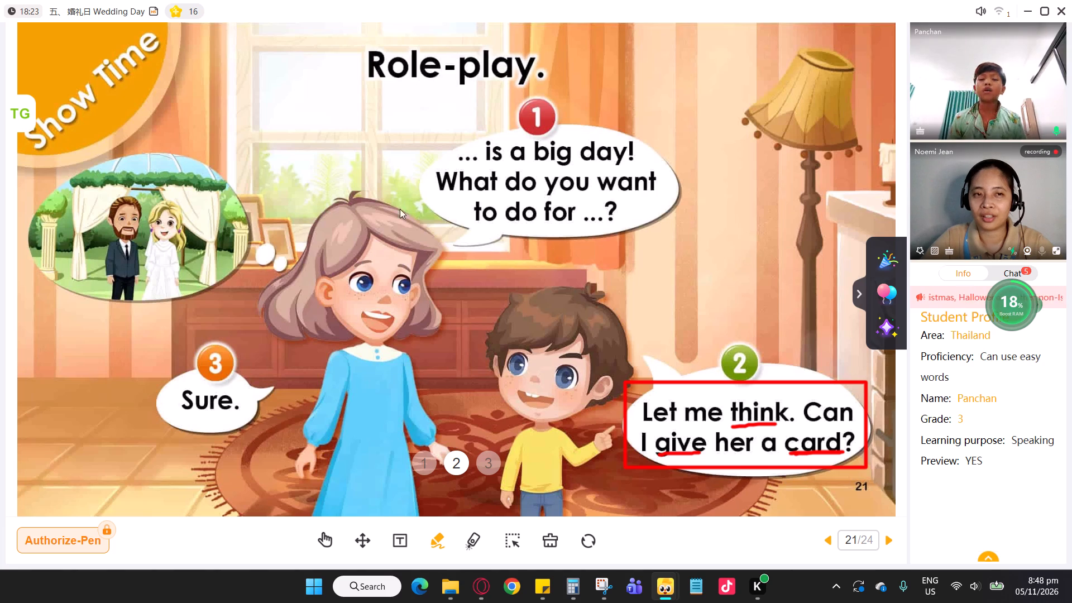
Award the student a star for the second role-play scene.
click(176, 11)
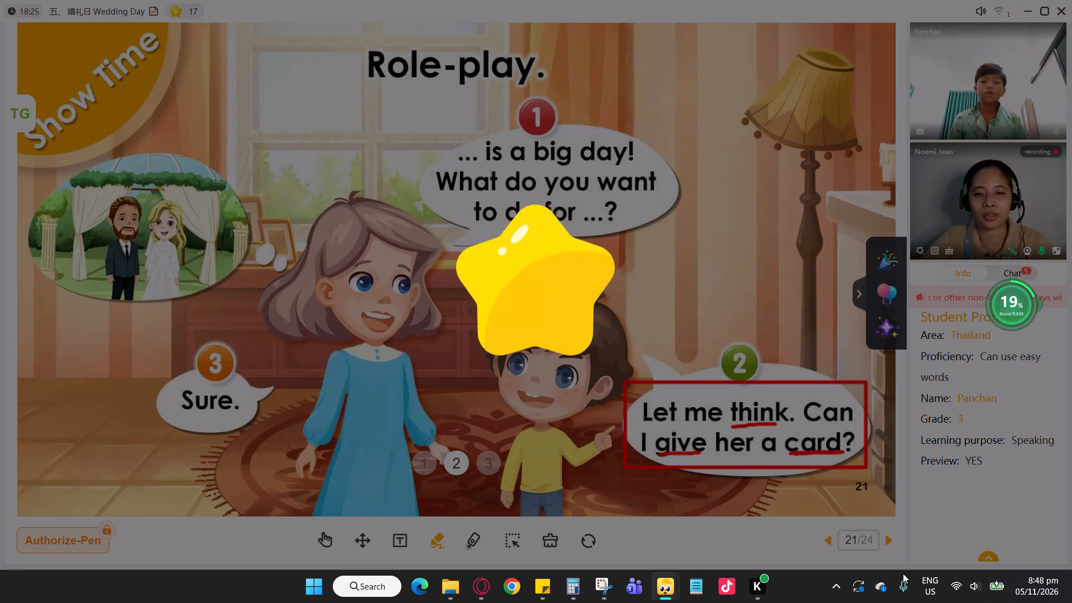
Advance to slide 22, the "I can do it!" Key Words review.
click(890, 538)
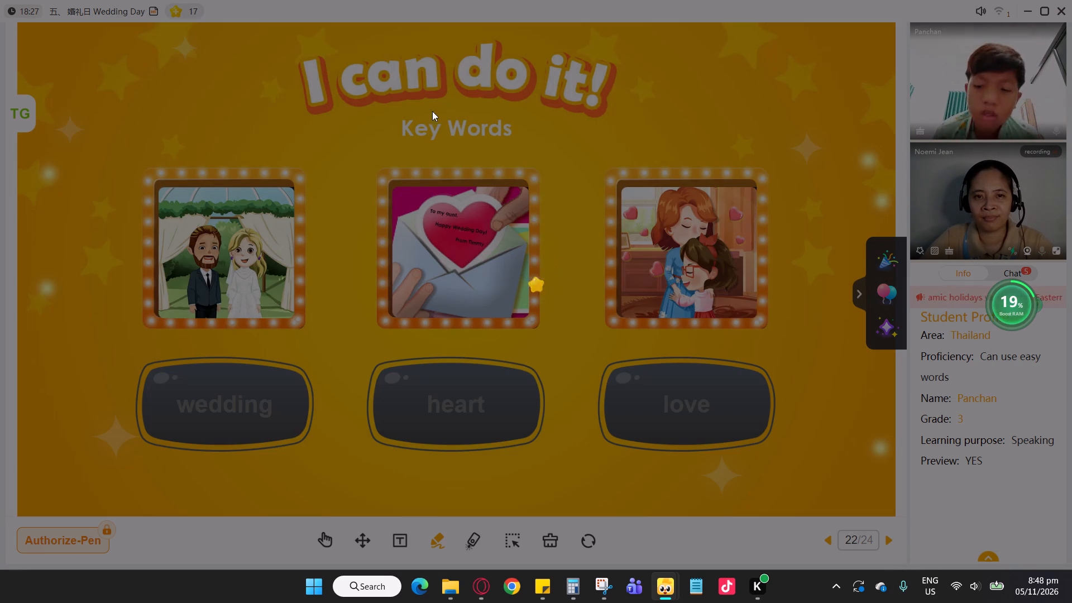
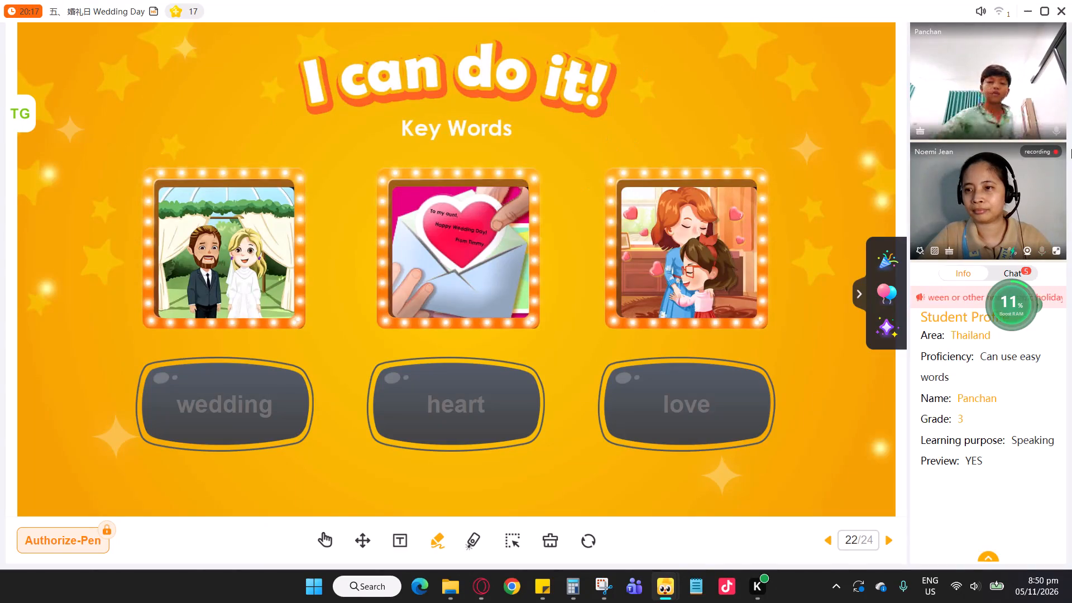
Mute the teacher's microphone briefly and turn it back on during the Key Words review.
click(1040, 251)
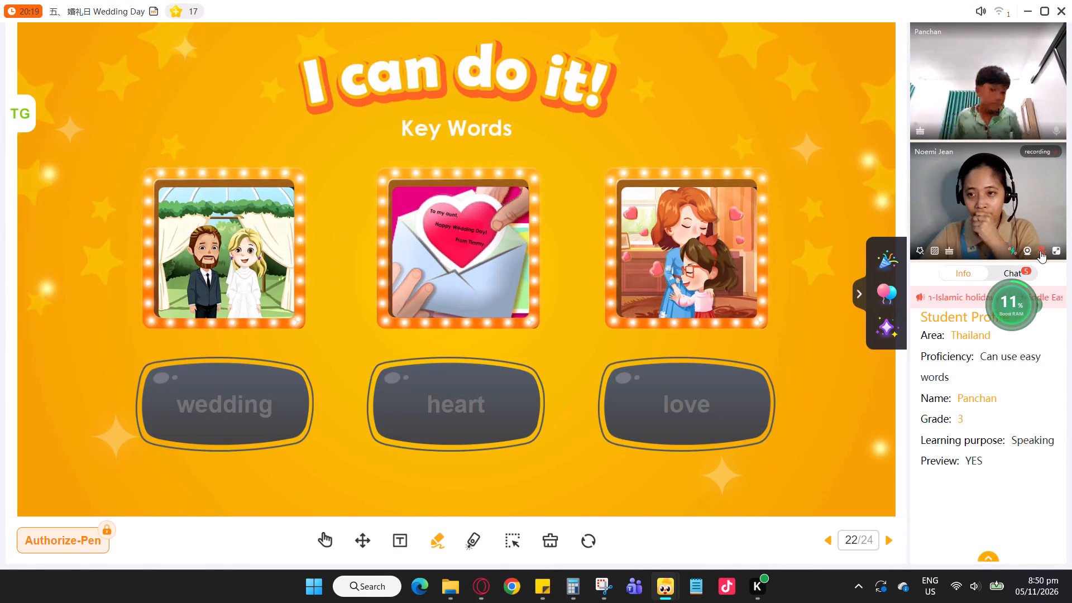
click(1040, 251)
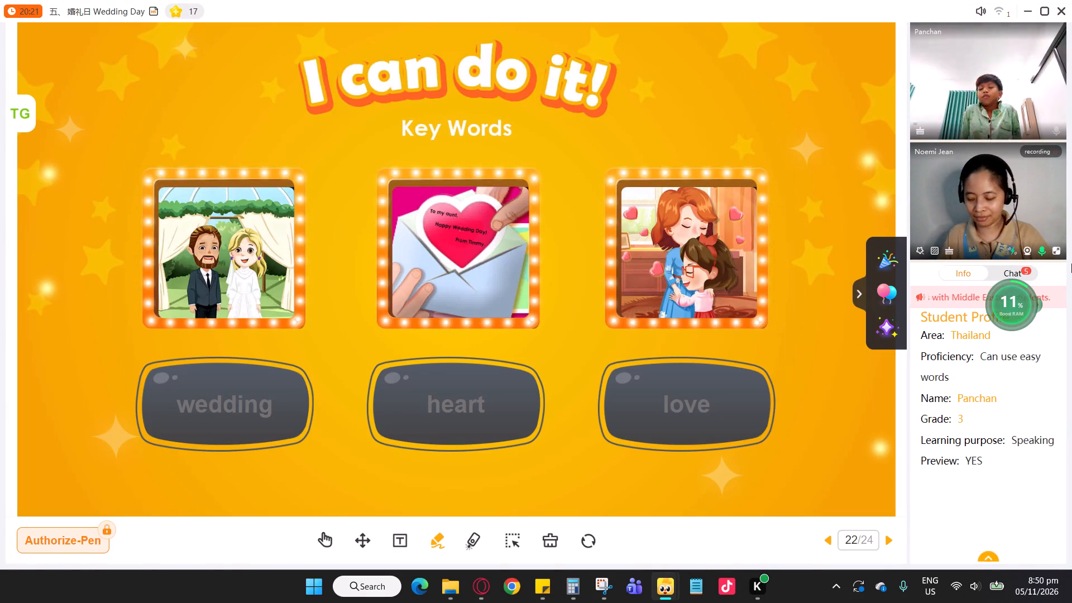
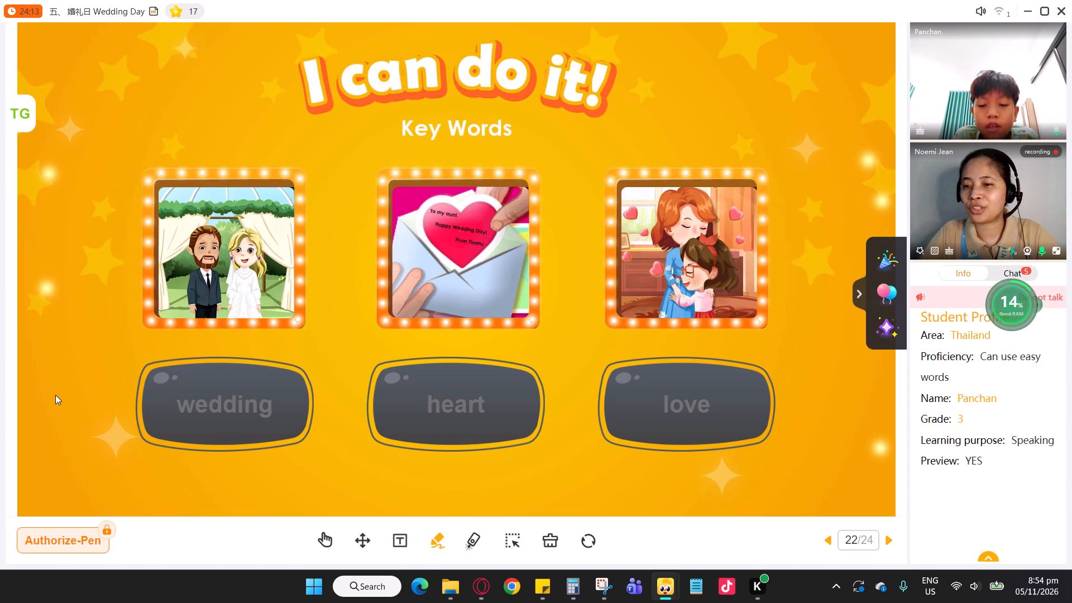
Reveal and light up the key word cards "wedding", "heart" and "love" on the Key Words slide.
click(327, 542)
click(269, 419)
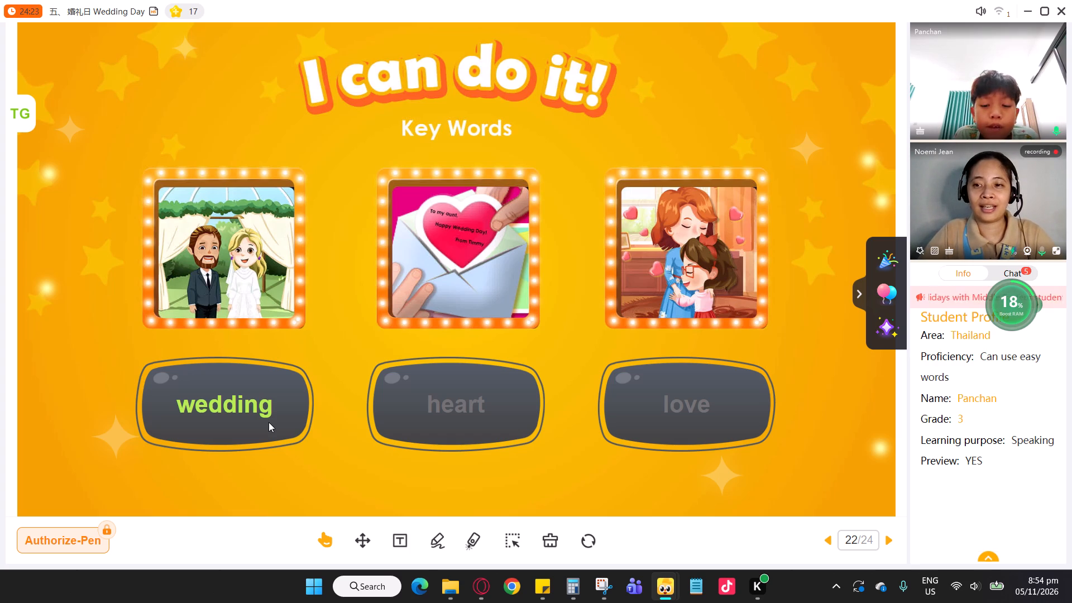
click(269, 422)
click(417, 431)
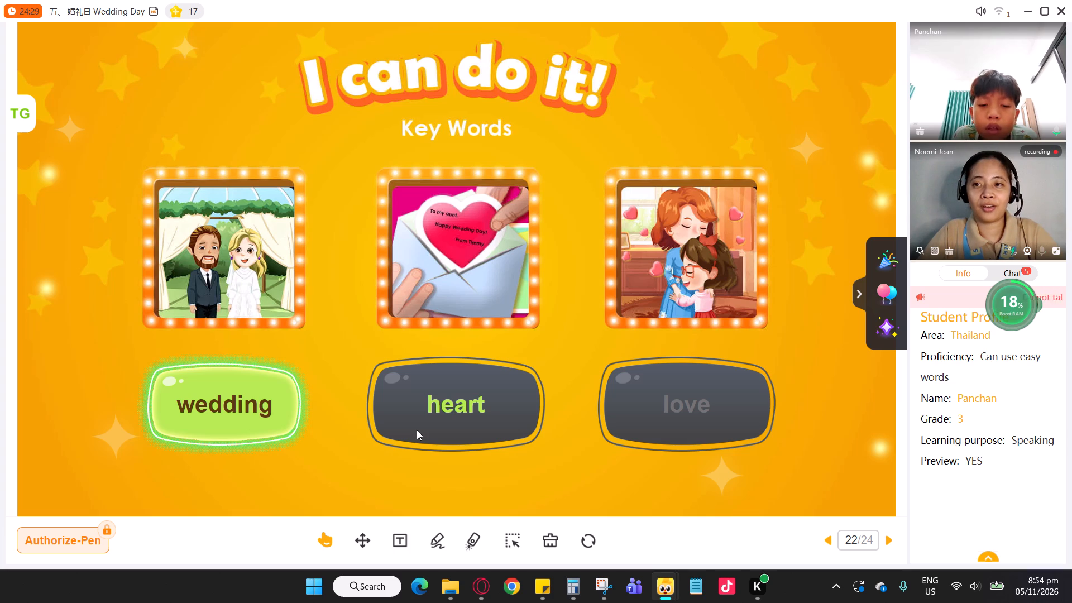
click(417, 430)
click(667, 420)
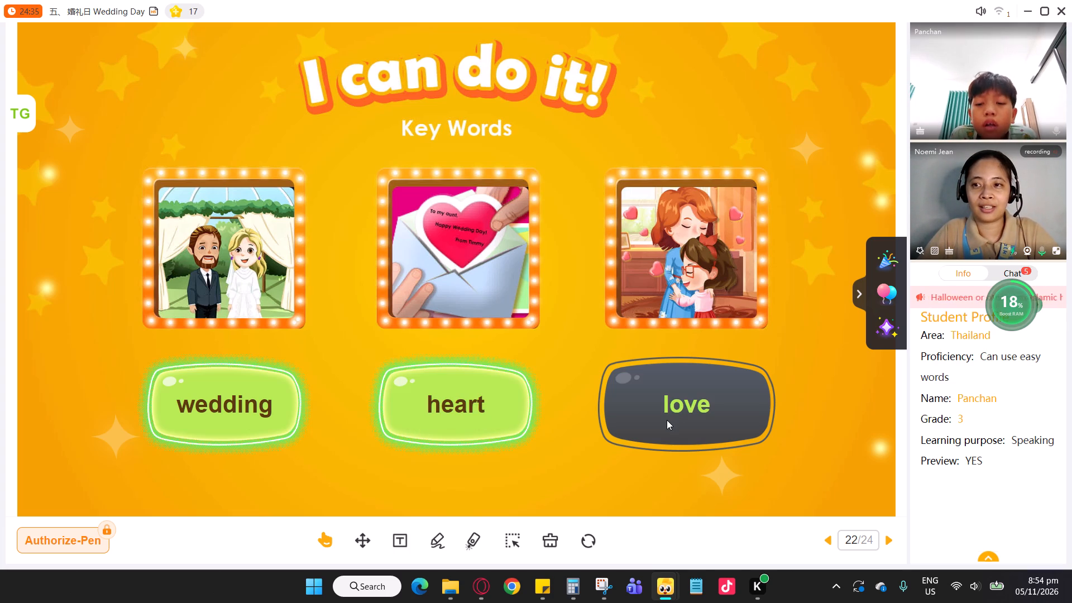
click(667, 420)
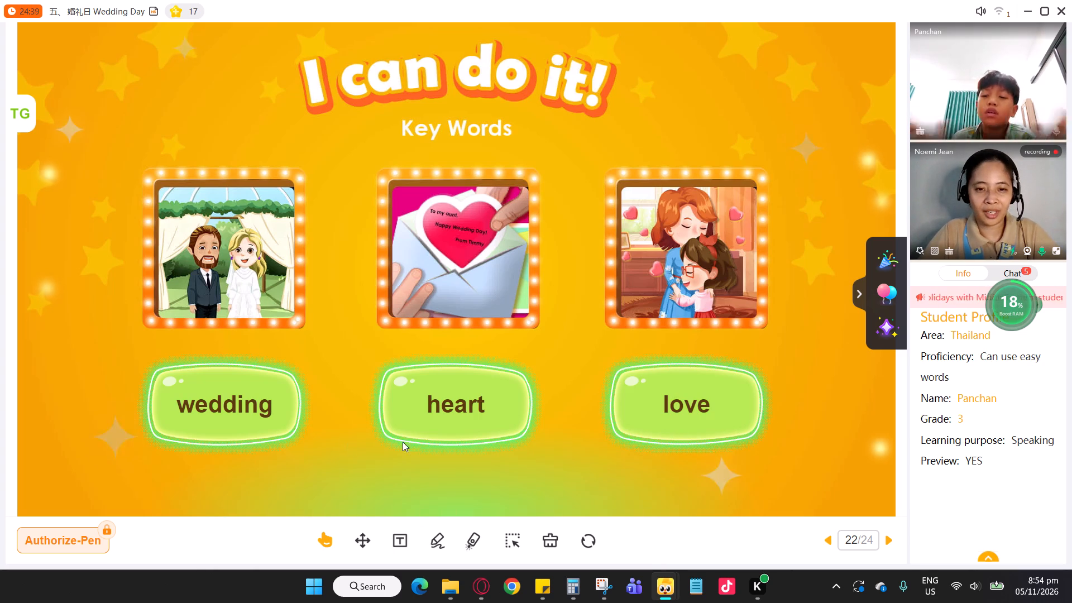
Underline the word "wedding" on its card with several Highlighter strokes.
click(472, 544)
drag(183, 425, 271, 429)
drag(195, 427, 276, 424)
drag(199, 423, 327, 432)
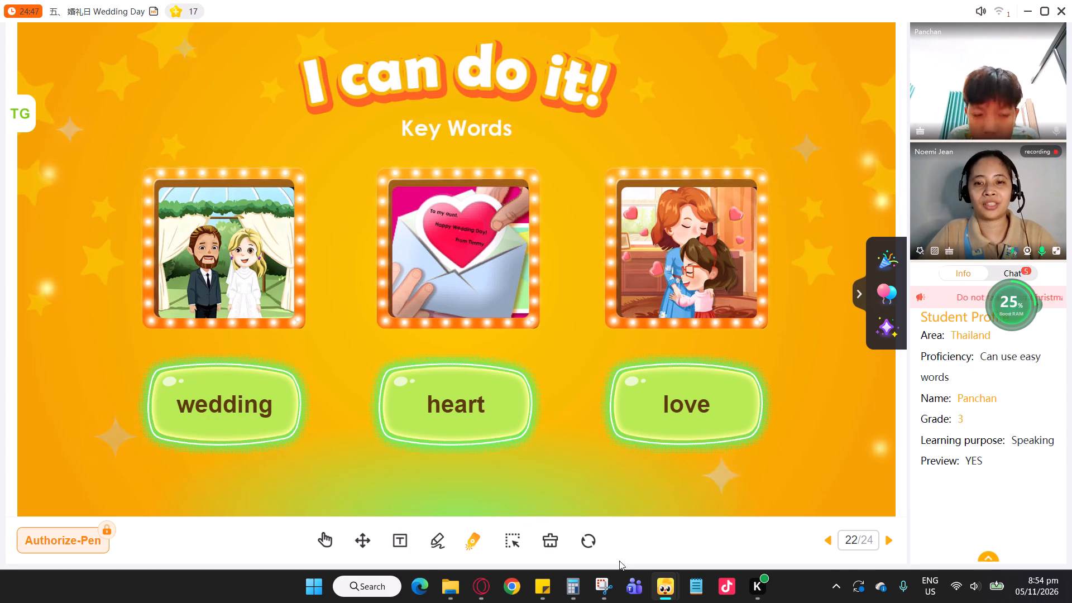
Advance to slide 23, Key Sentences, and light up "What day is tomorrow?" and "But it's also your aunt's wedding day!".
click(889, 543)
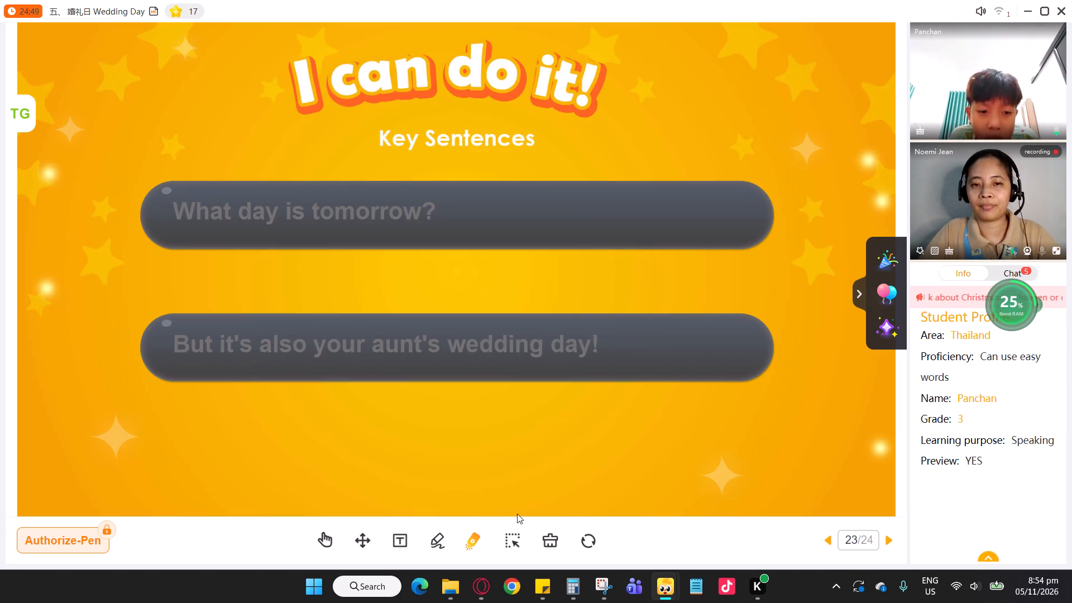
click(326, 541)
click(528, 216)
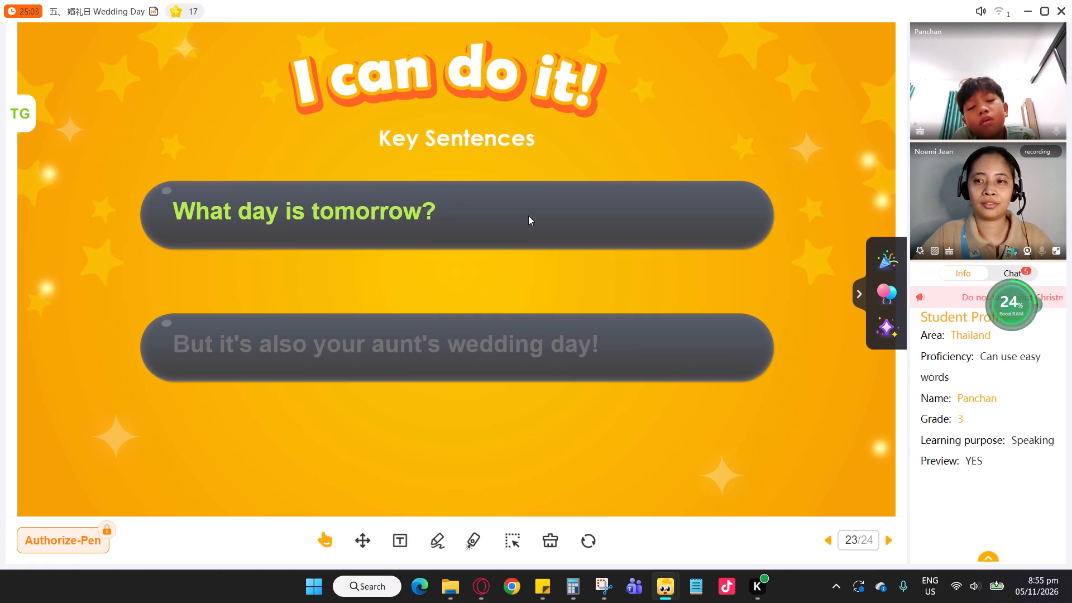
click(528, 216)
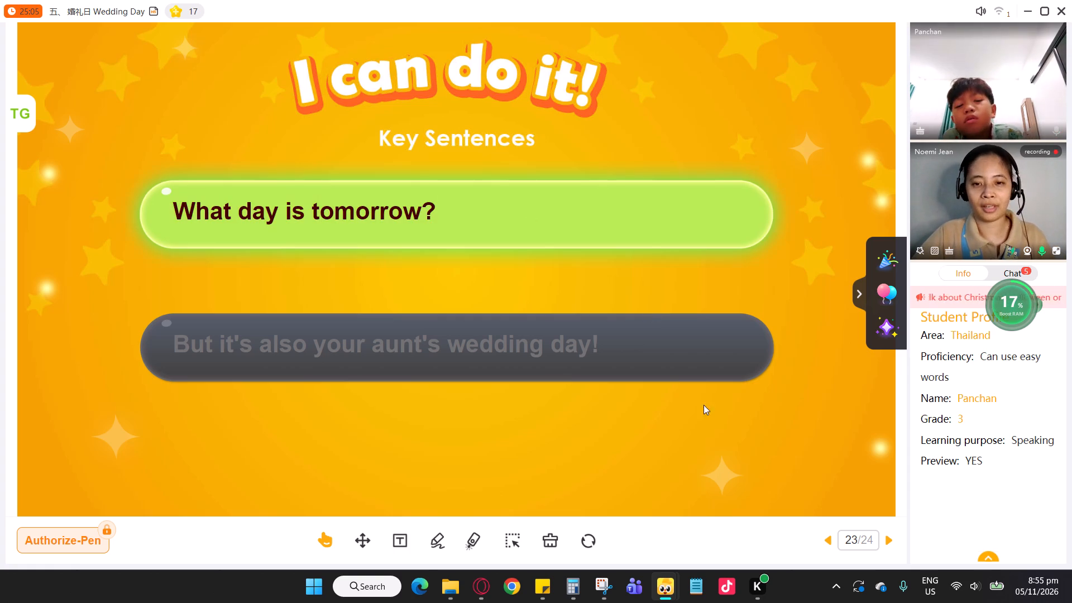
click(664, 355)
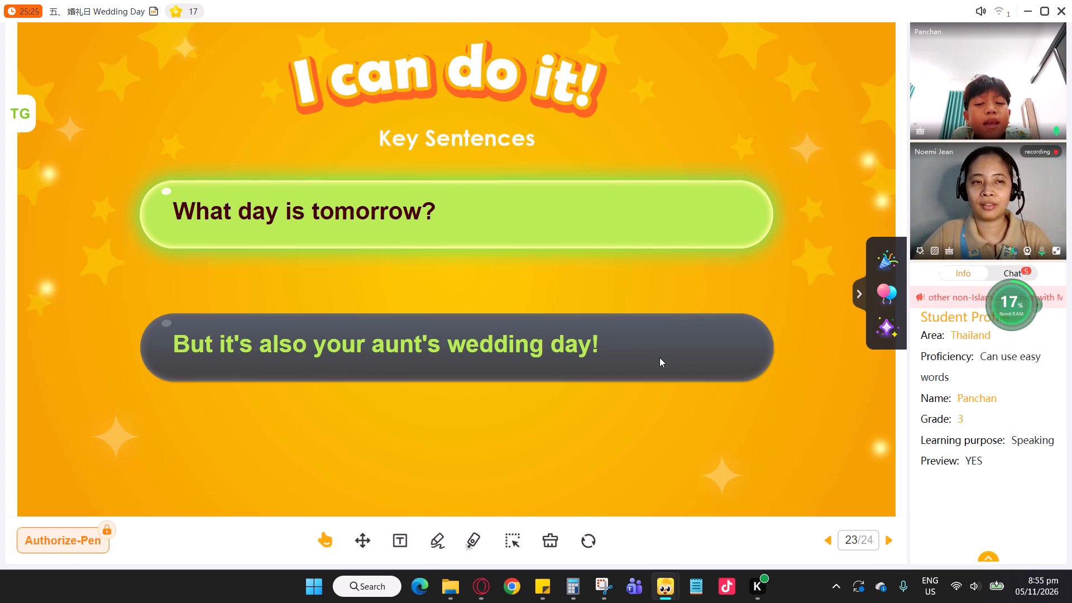
click(642, 357)
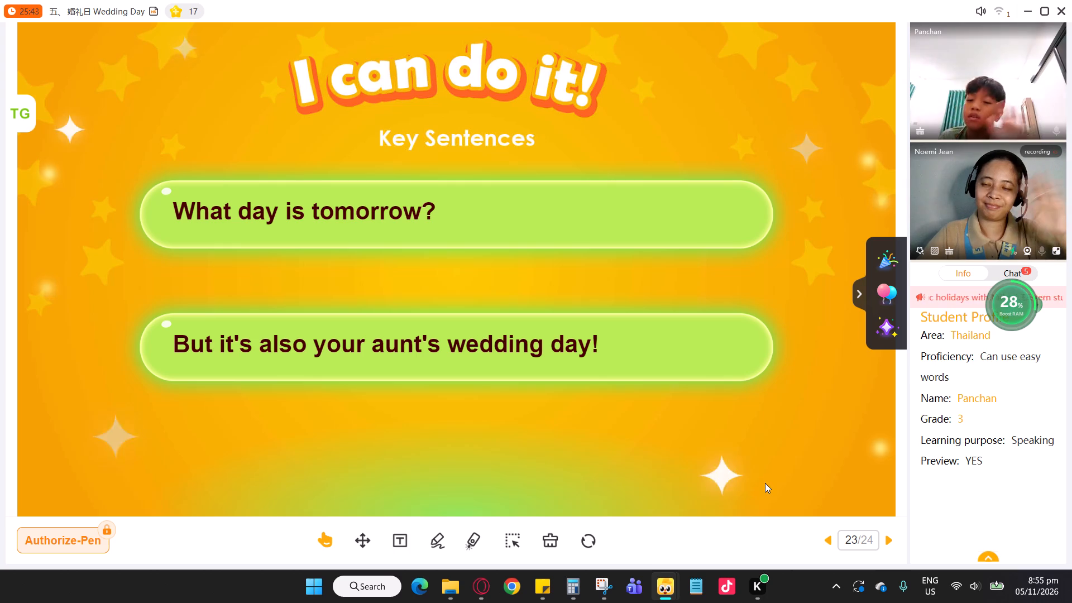
Leave the "Wedding Day" classroom and return to the lesson schedule.
click(1062, 11)
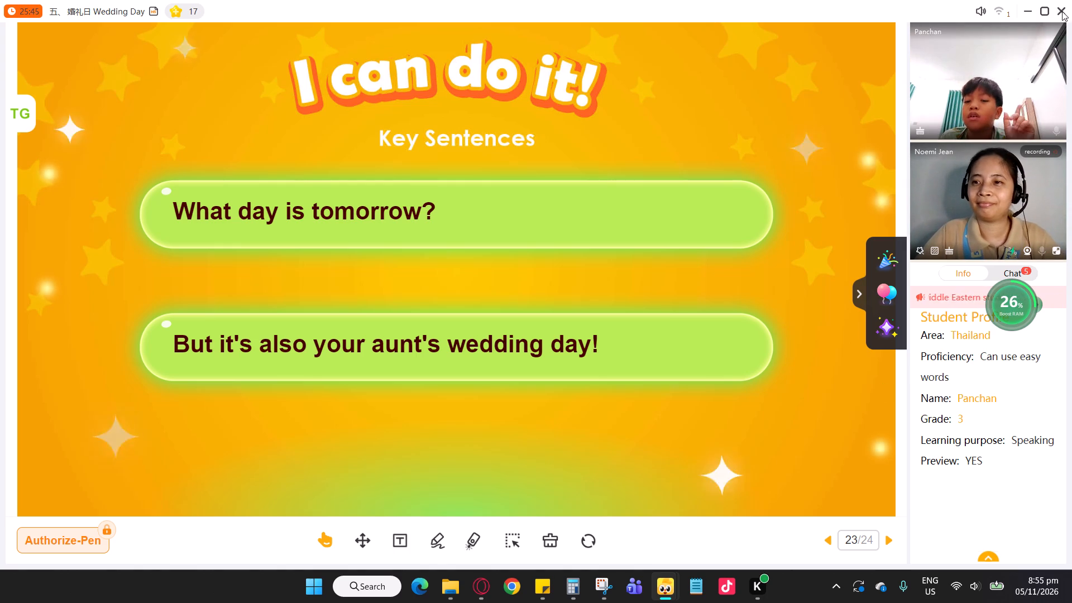
click(911, 447)
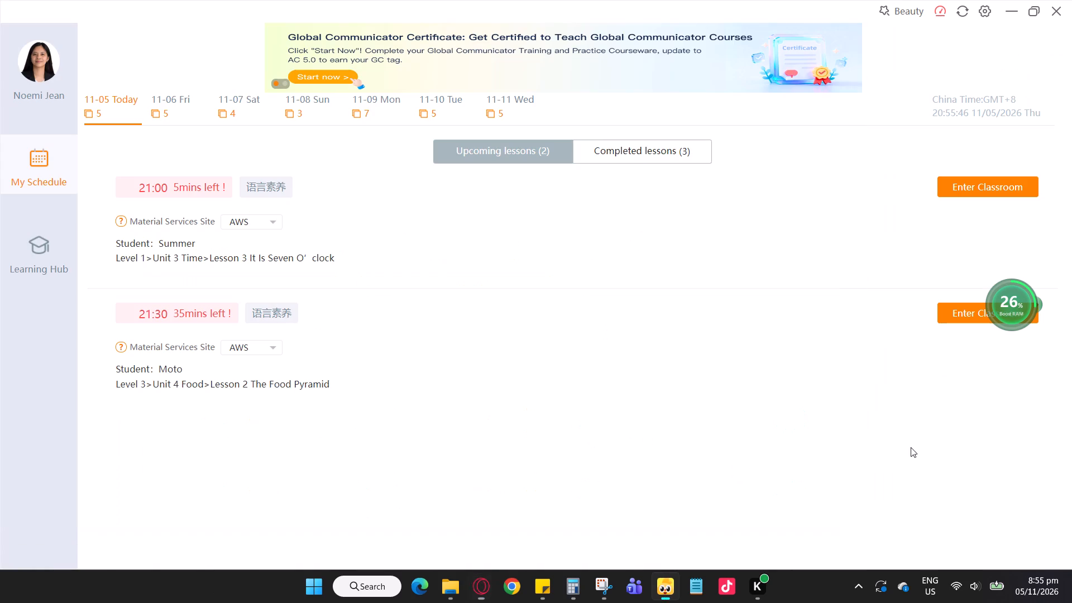
Enter the 21:00 "It Is Seven O'clock" classroom, accepting the equipment check, and mute the teacher's microphone.
click(980, 186)
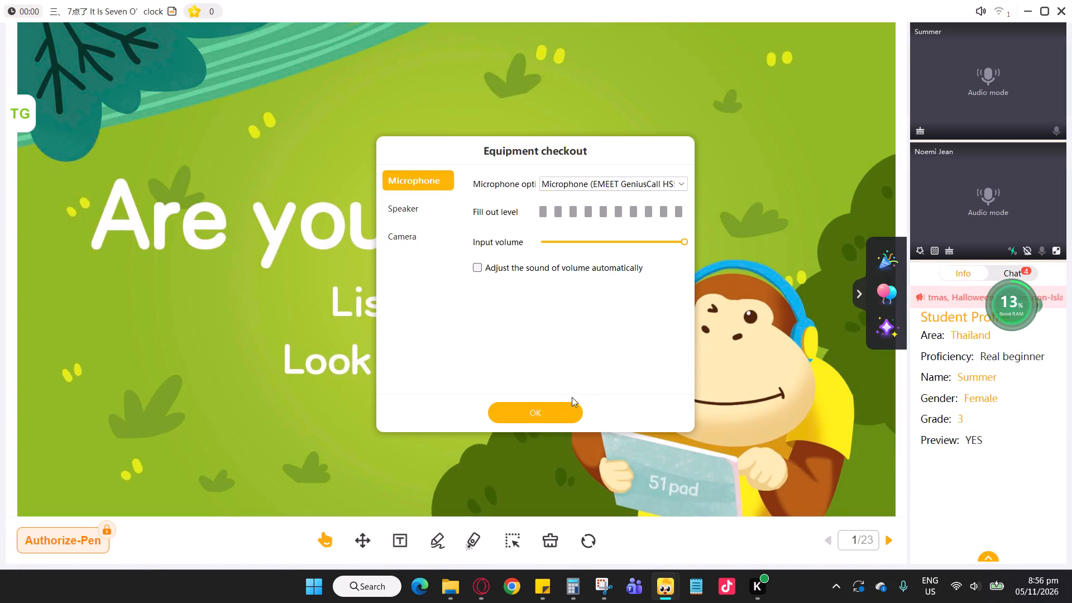
click(557, 414)
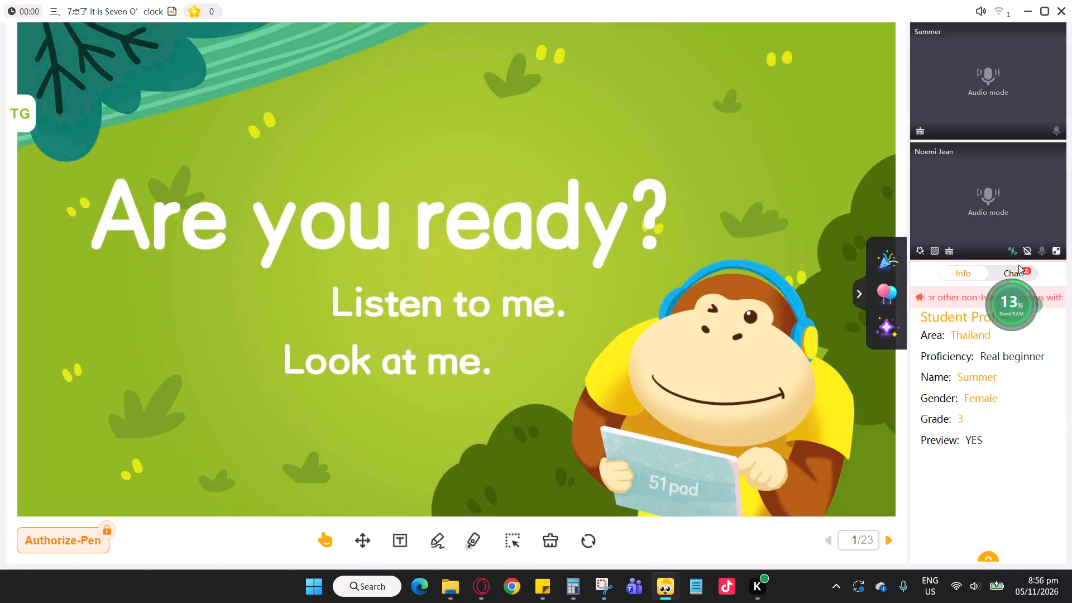
click(1044, 249)
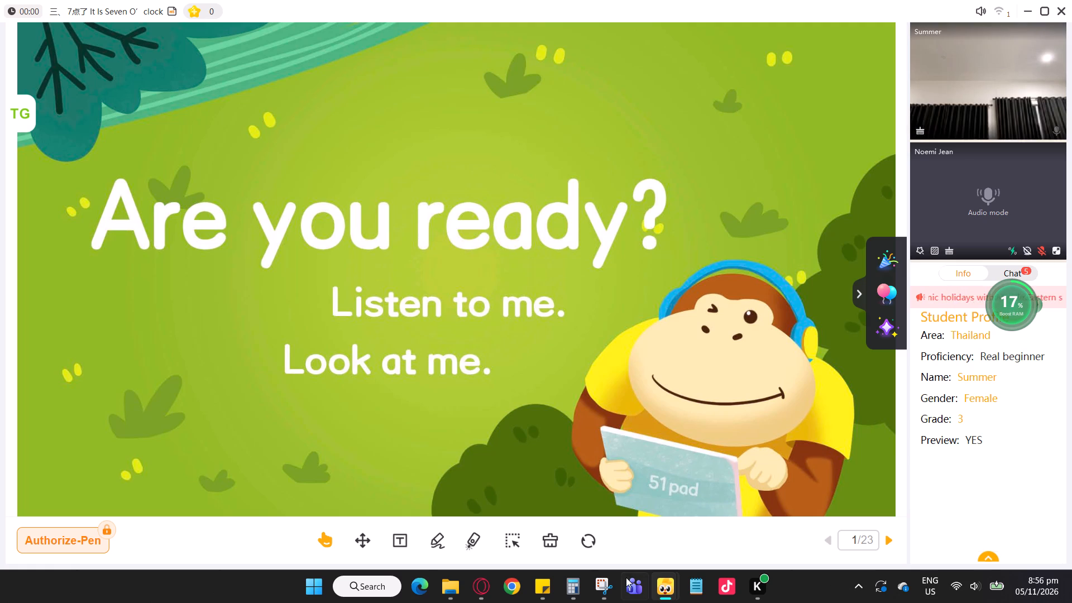
Switch to the 51Talk admin page in Opera and open the lesson memo for the 20:30~21:00 "Wedding Day" lesson.
click(481, 594)
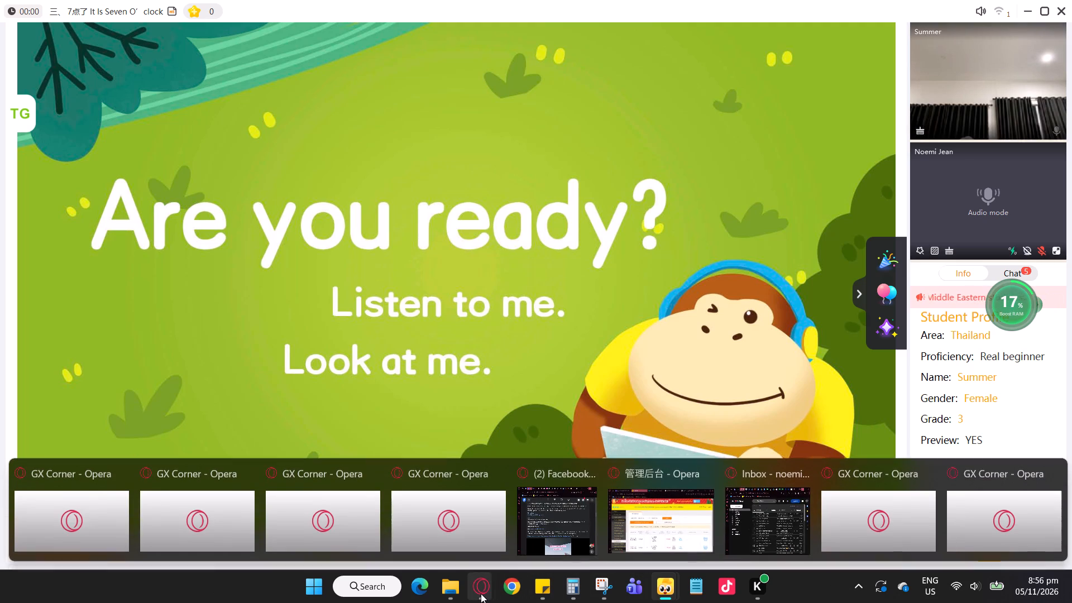
click(653, 525)
scroll(537, 366, down, 2)
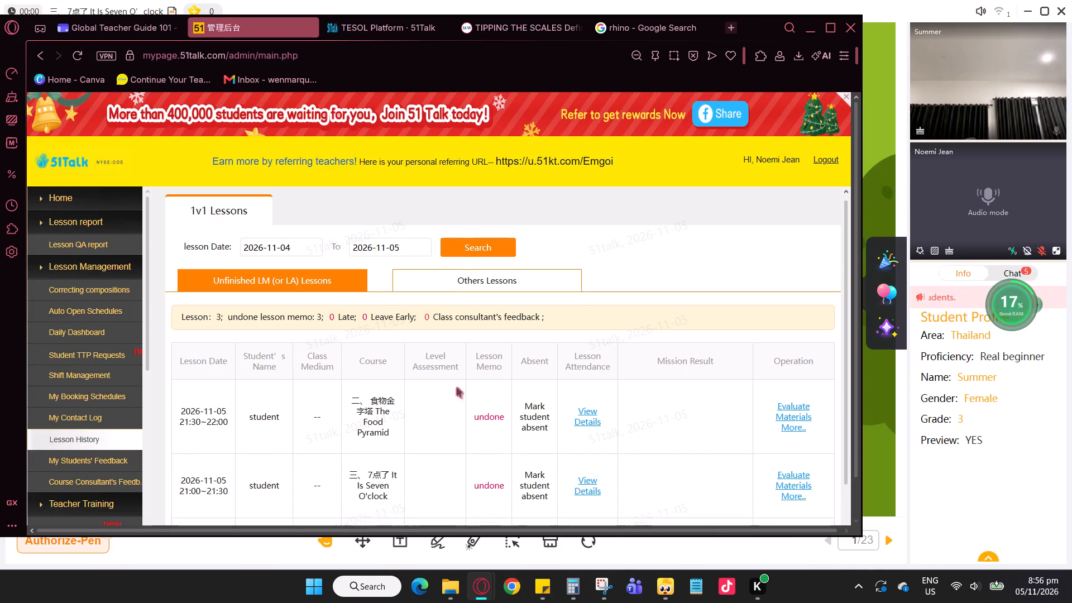
scroll(457, 440, down, 2)
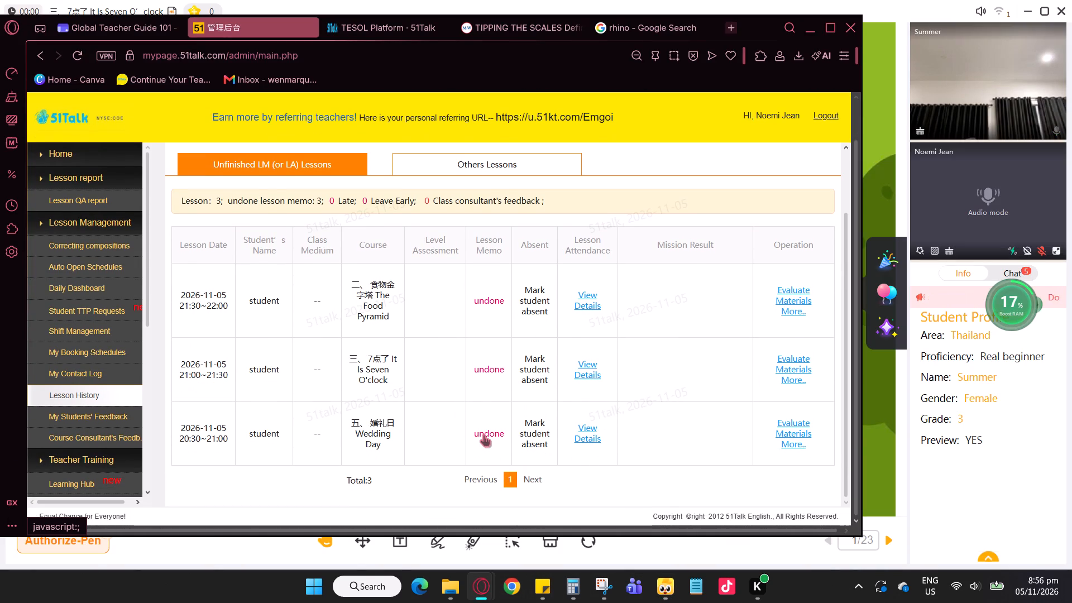
click(484, 434)
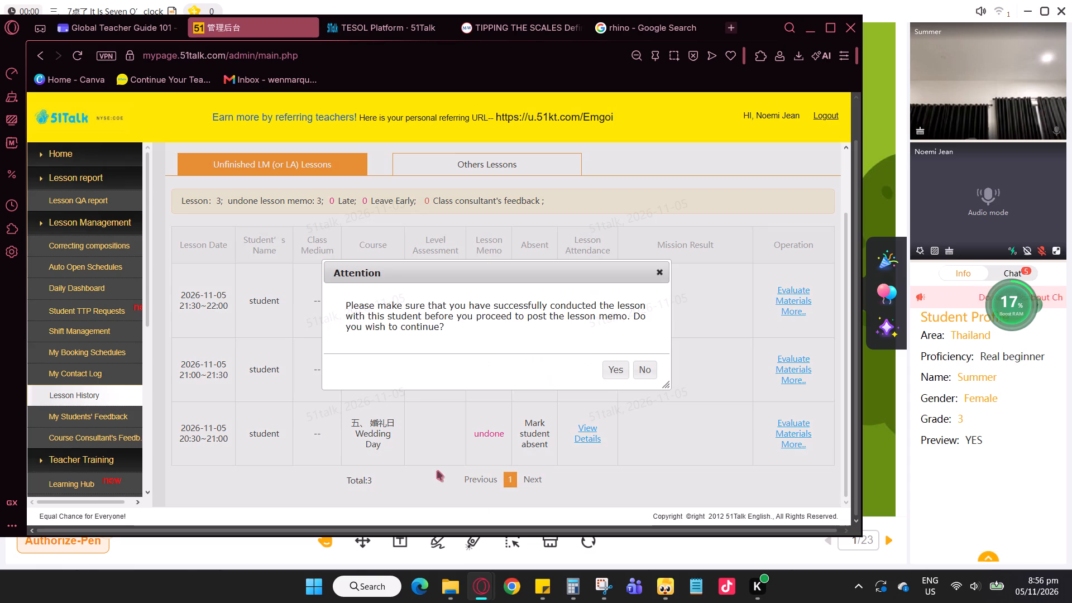
click(609, 371)
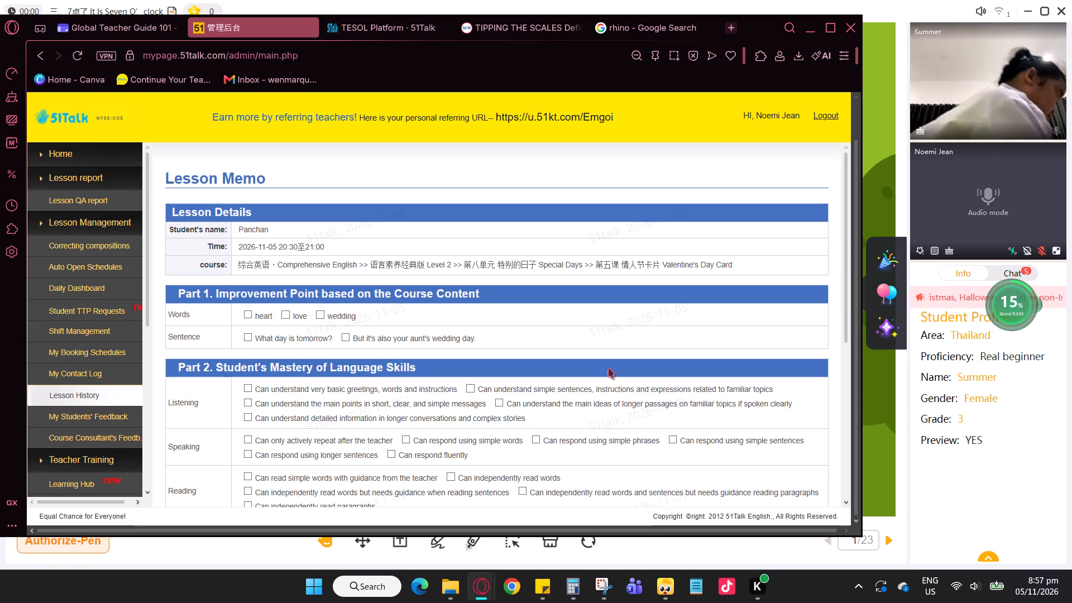
In Part 1 of the memo, mark the word "wedding" and both key sentences as improvement points.
click(318, 316)
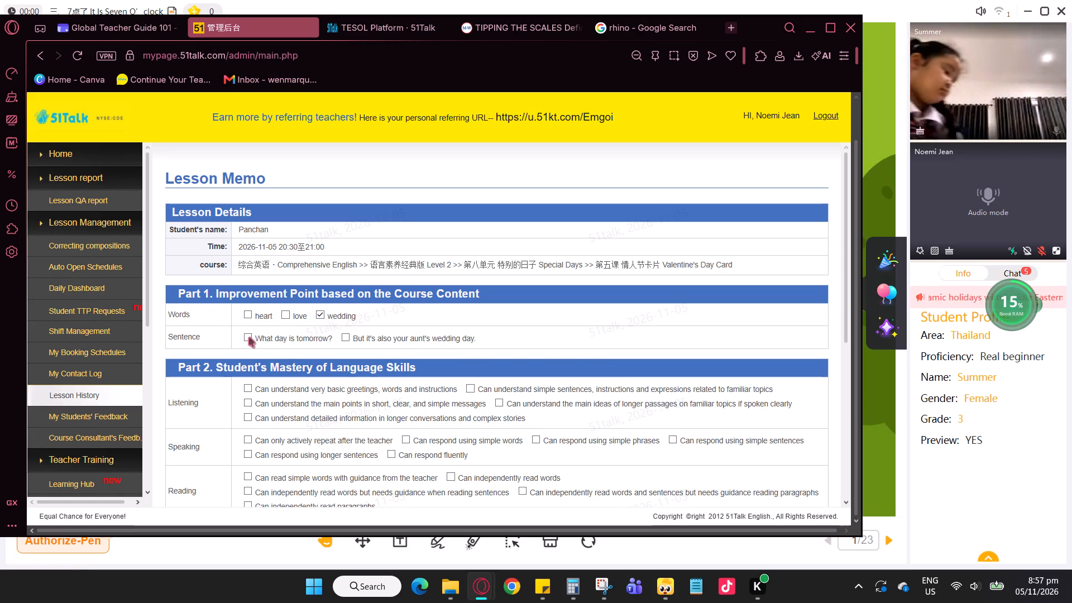
click(247, 339)
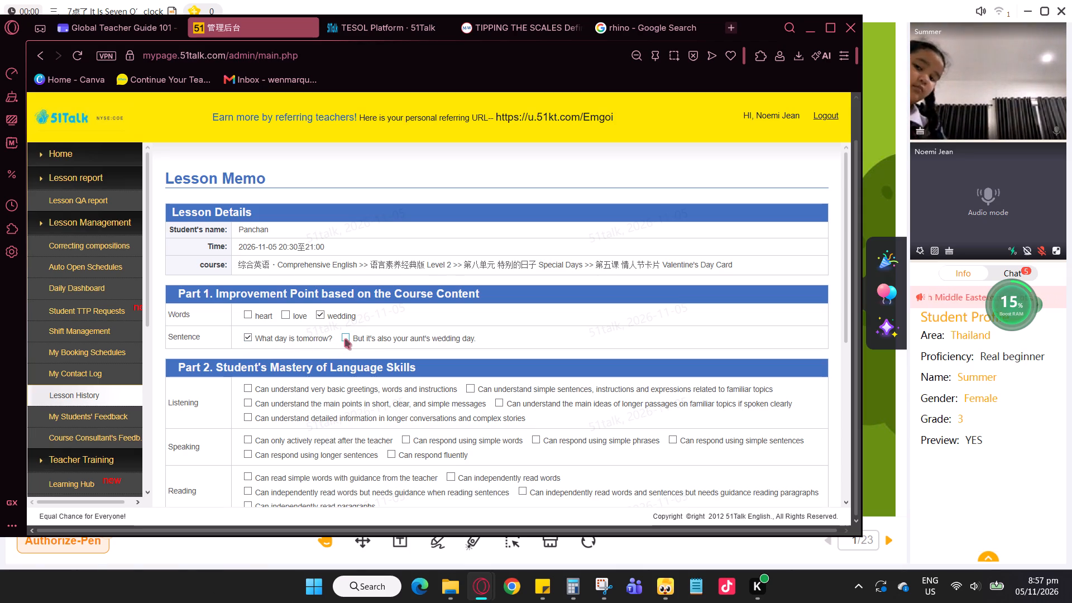
click(345, 339)
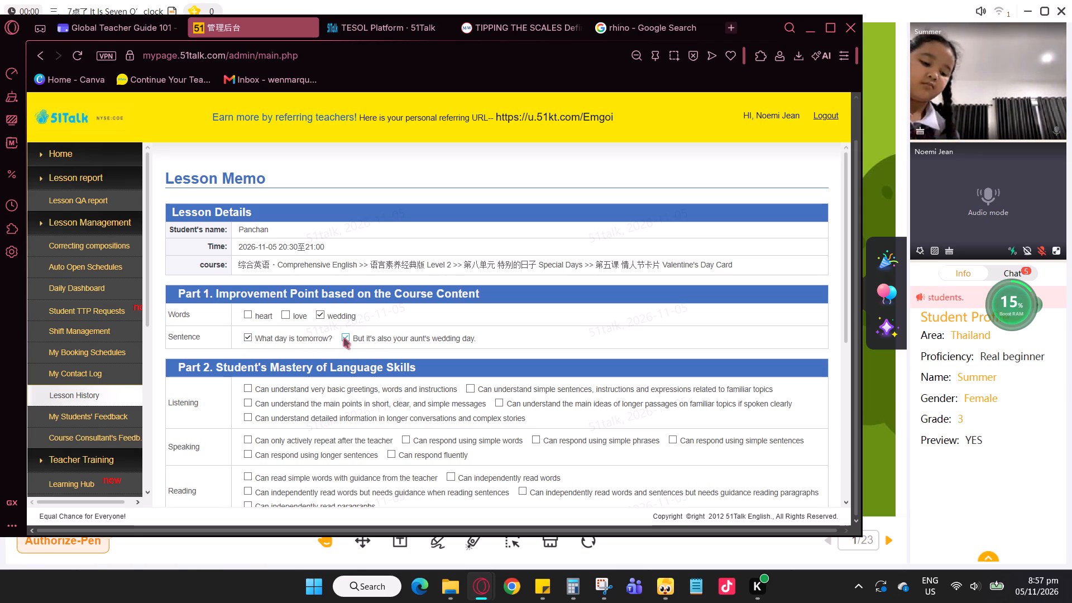
In Part 2, mark Listening for basic greetings and simple sentences, and Speaking for repeating after the teacher and responding with simple words.
click(248, 386)
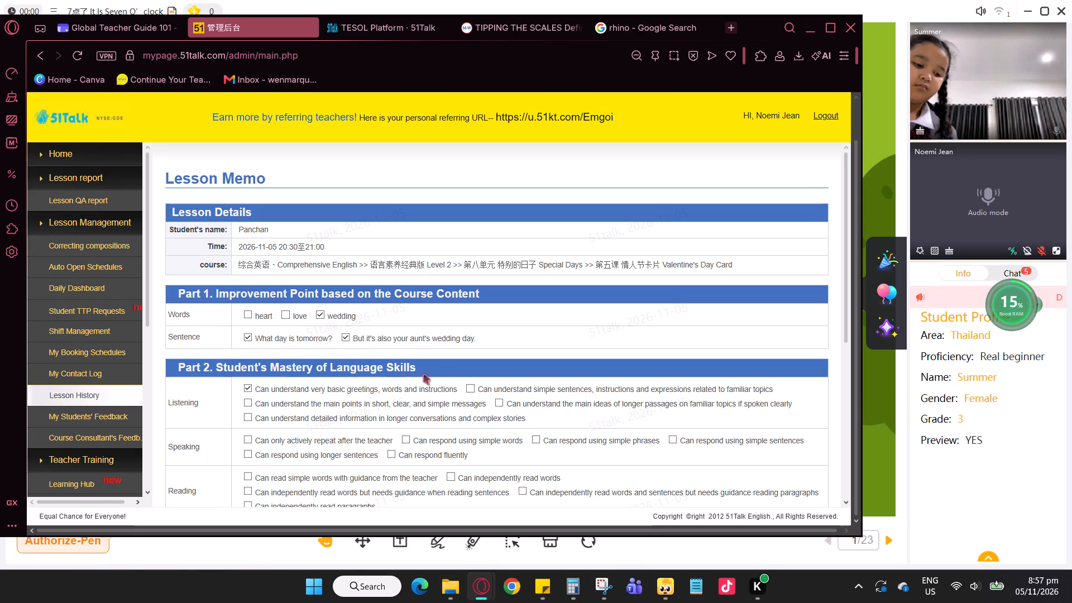
click(471, 389)
scroll(361, 394, down, 1)
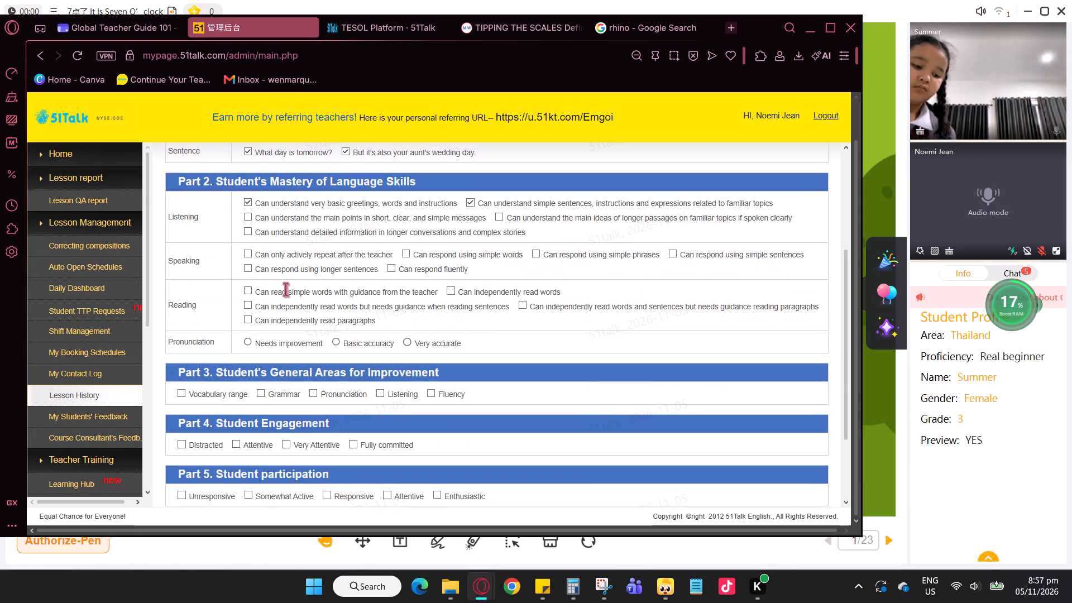
click(246, 255)
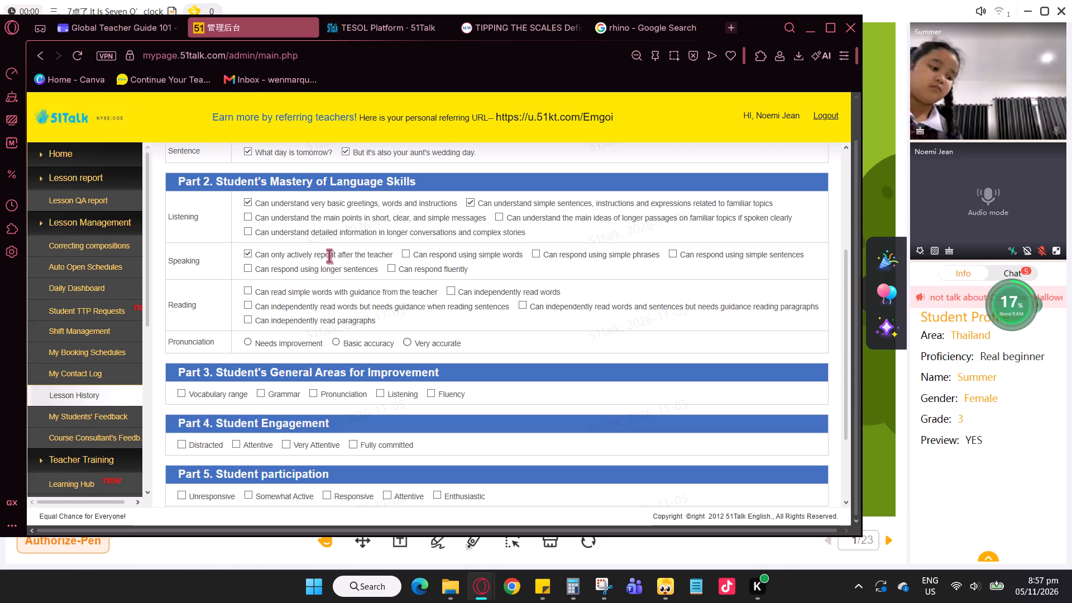
click(405, 254)
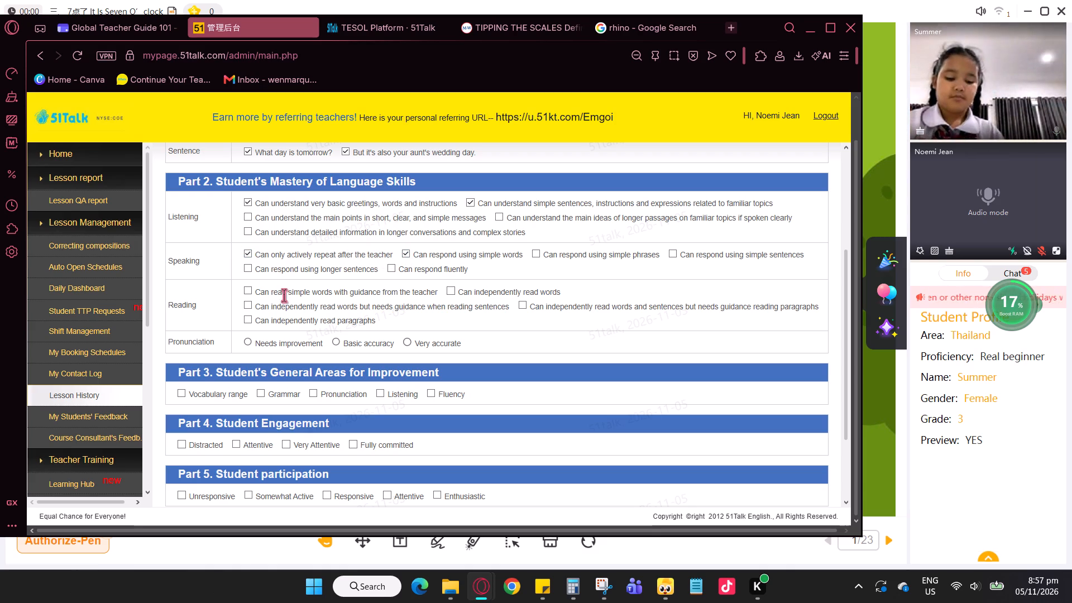
Mark Reading for simple words with guidance and independently reading words, and rate Pronunciation as Needs improvement.
click(247, 291)
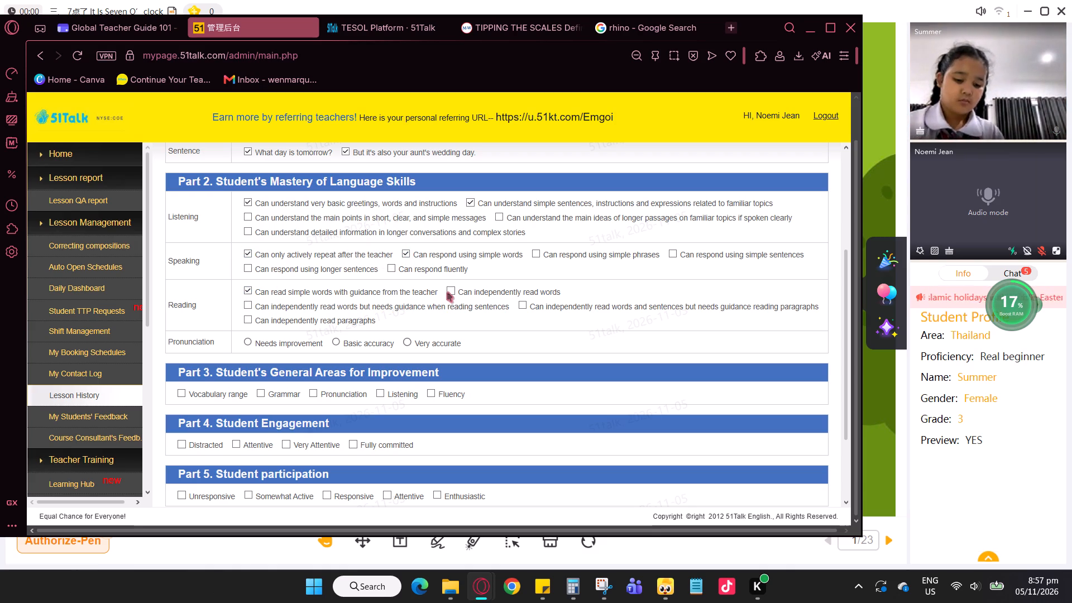
click(453, 290)
click(247, 342)
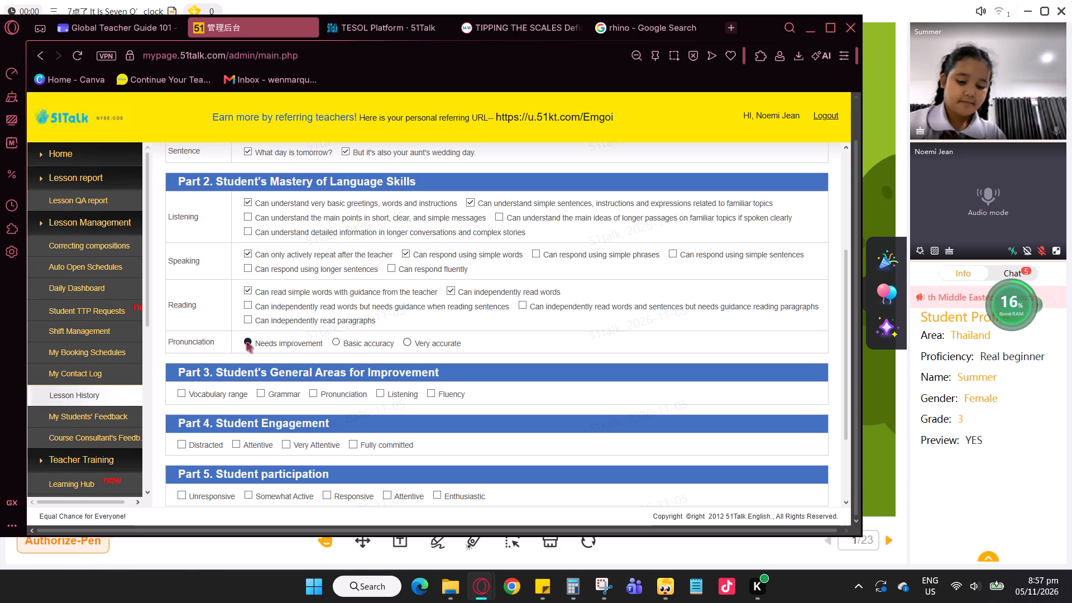
In Part 3, select Vocabulary range, Grammar, Pronunciation, Listening and Fluency as general areas for improvement.
click(181, 393)
click(261, 395)
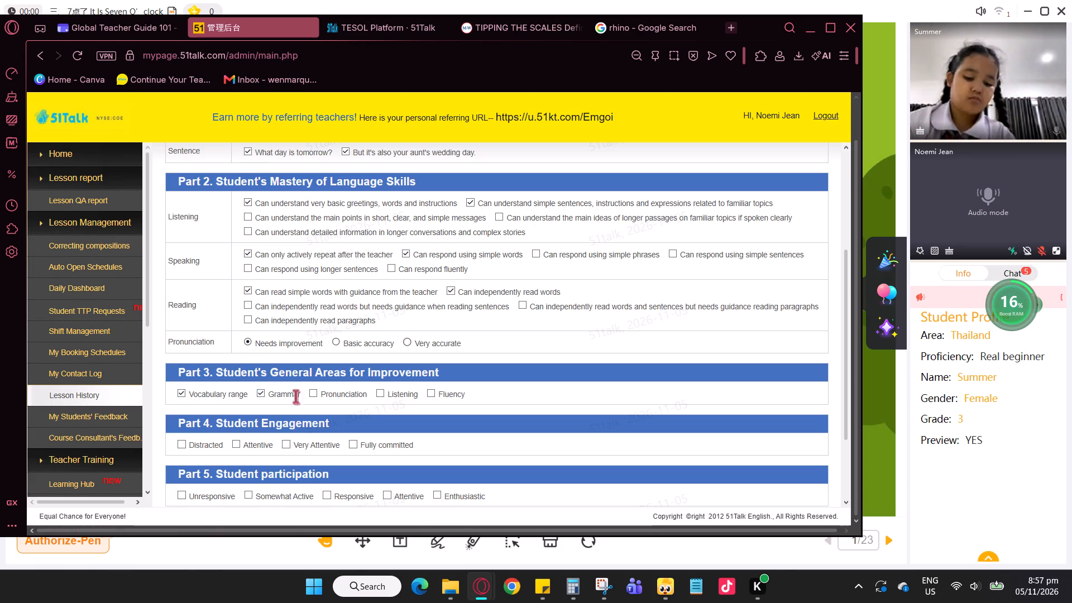
click(312, 393)
click(381, 391)
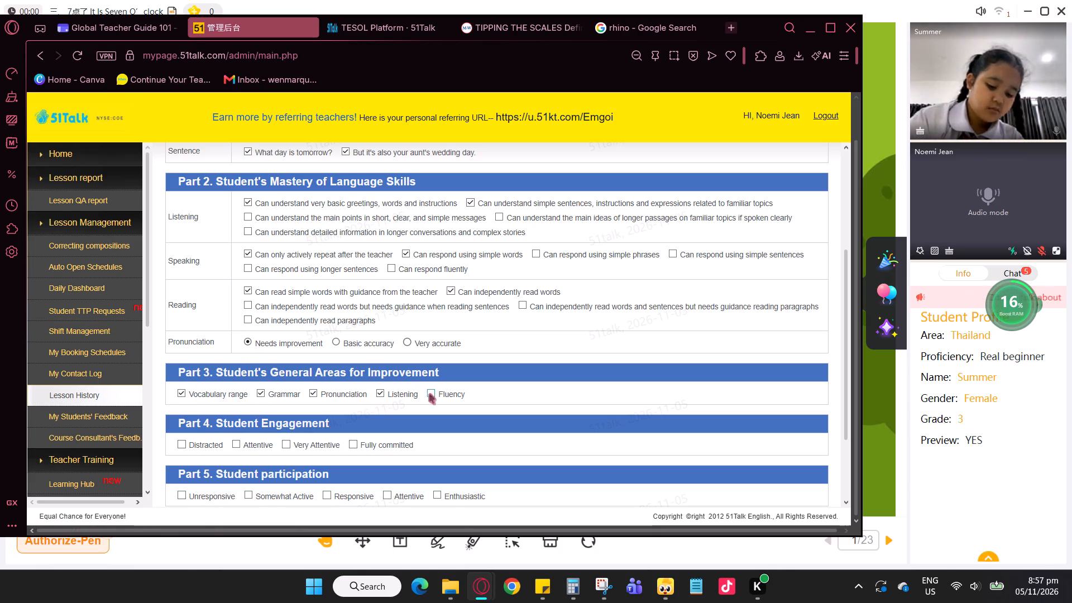
click(433, 394)
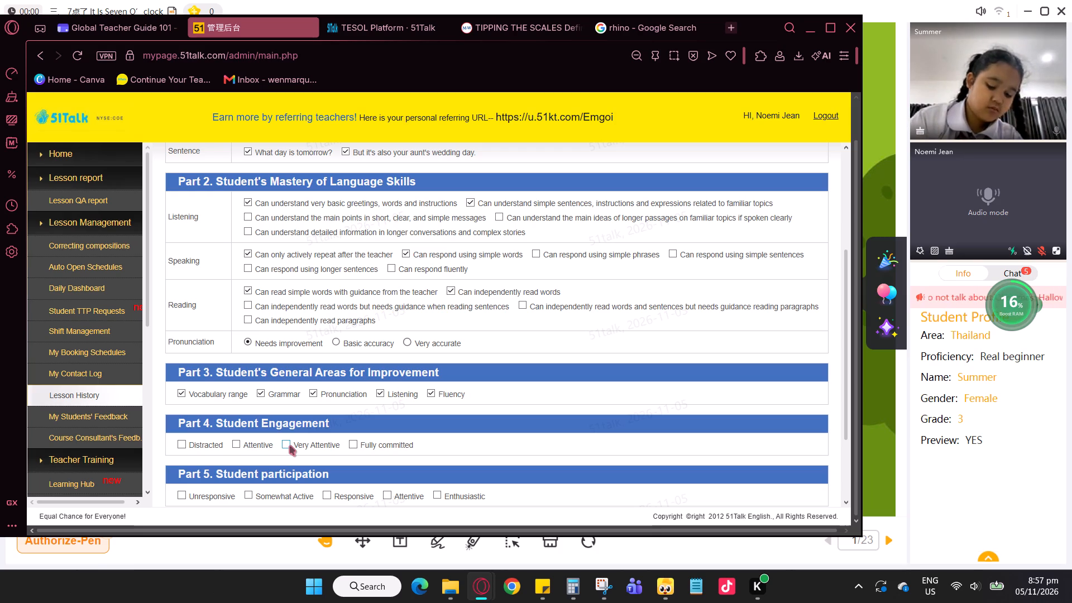
Rate student engagement as Very Attentive and student participation as Responsive and Attentive.
click(288, 446)
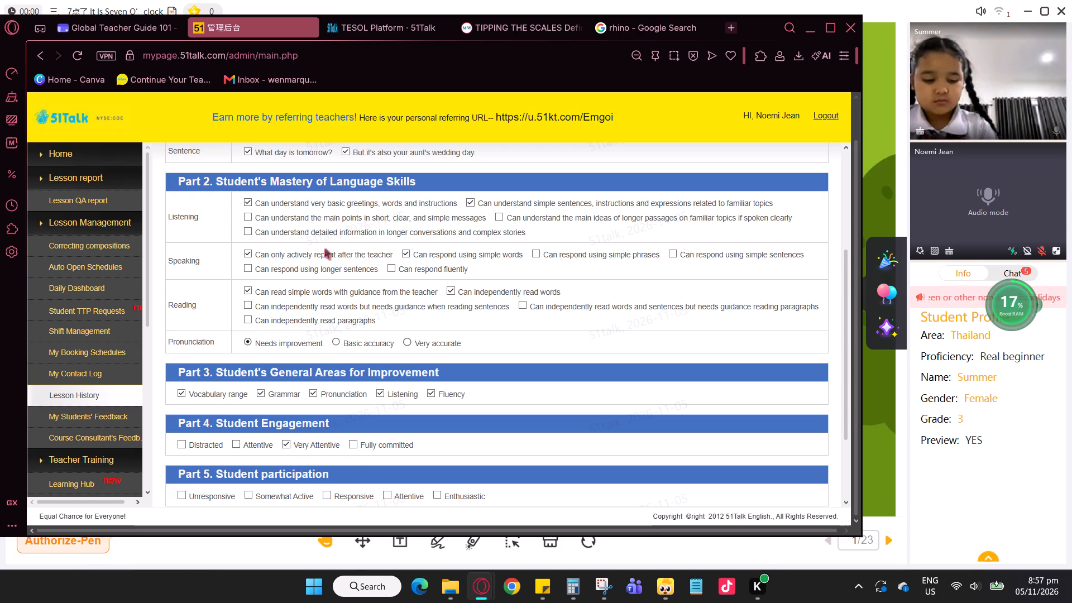
scroll(311, 372, down, 2)
click(327, 386)
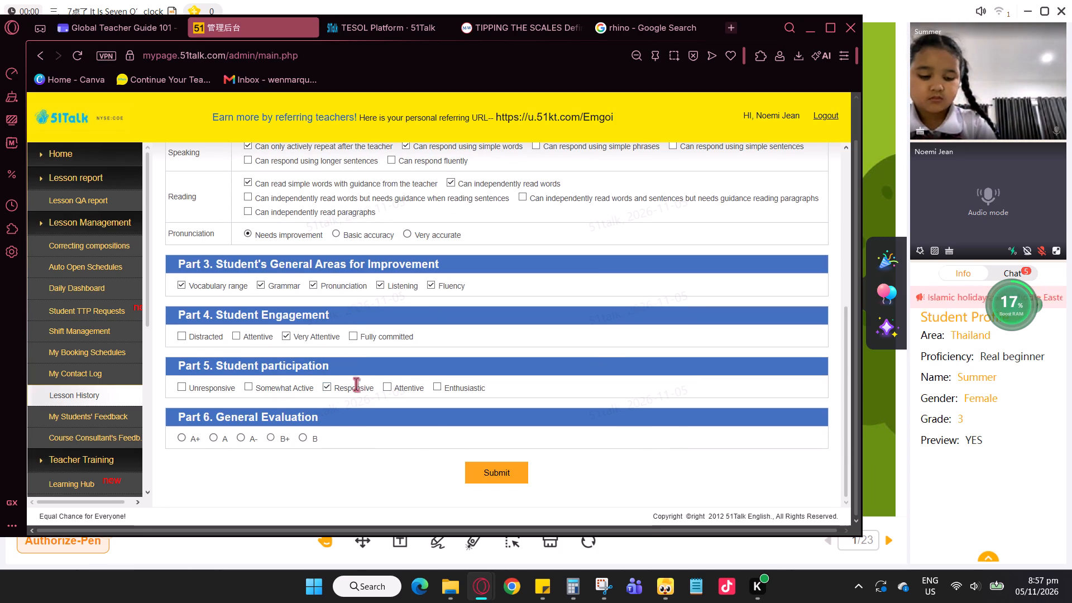
click(389, 389)
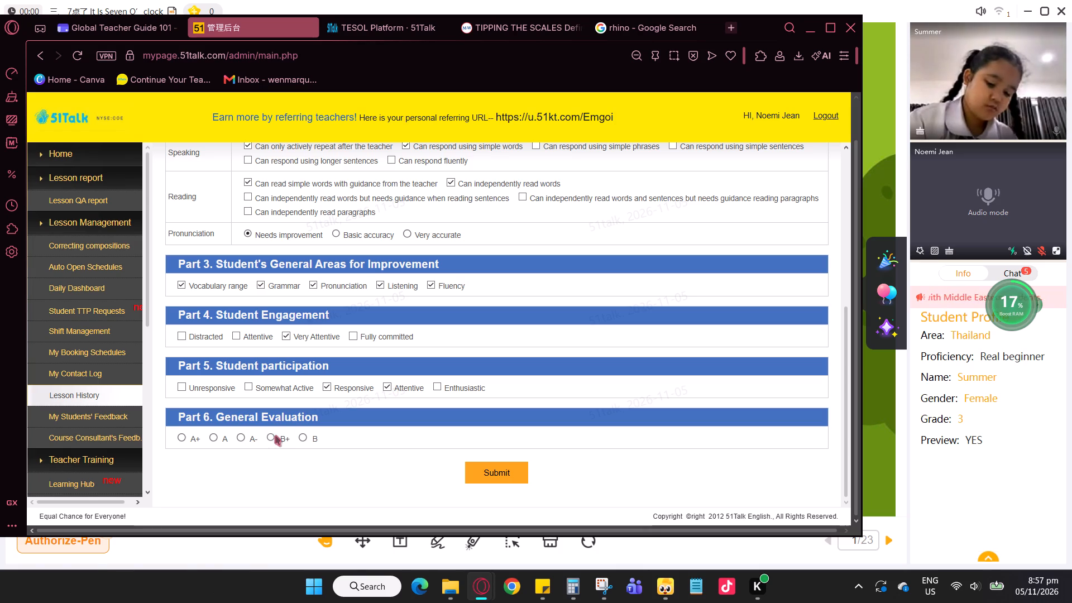
Set the general evaluation to B+ and submit the lesson memo, acknowledging the system notice.
click(270, 439)
scroll(451, 464, down, 4)
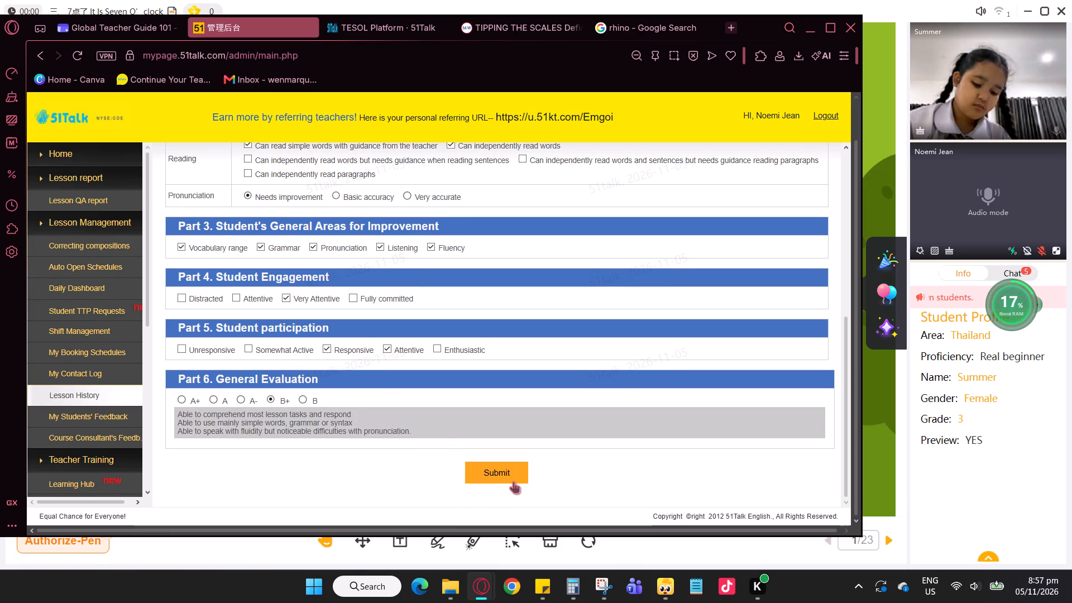
click(502, 472)
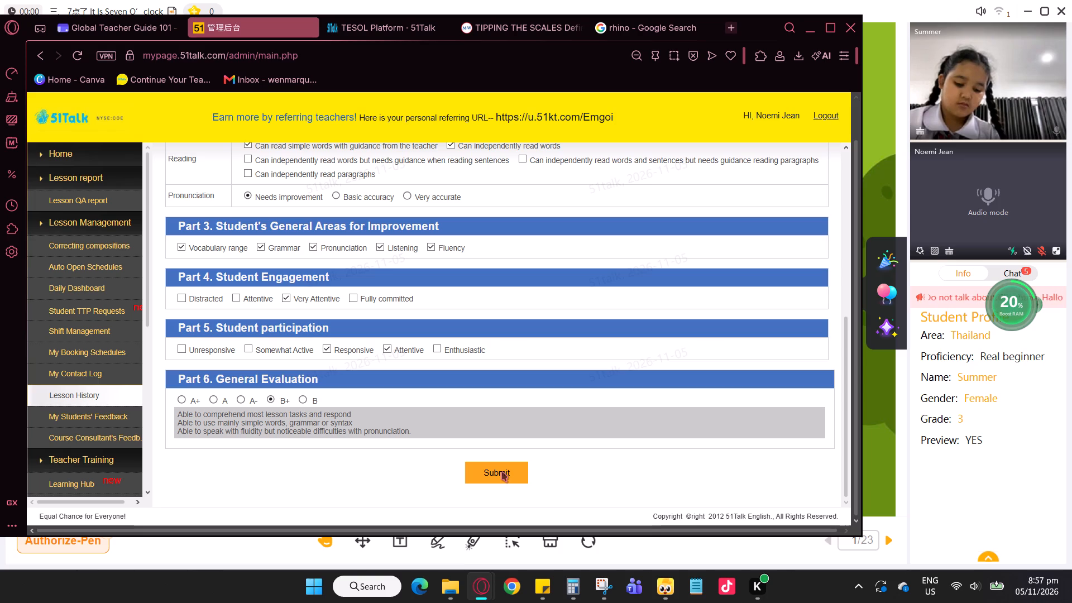
click(502, 472)
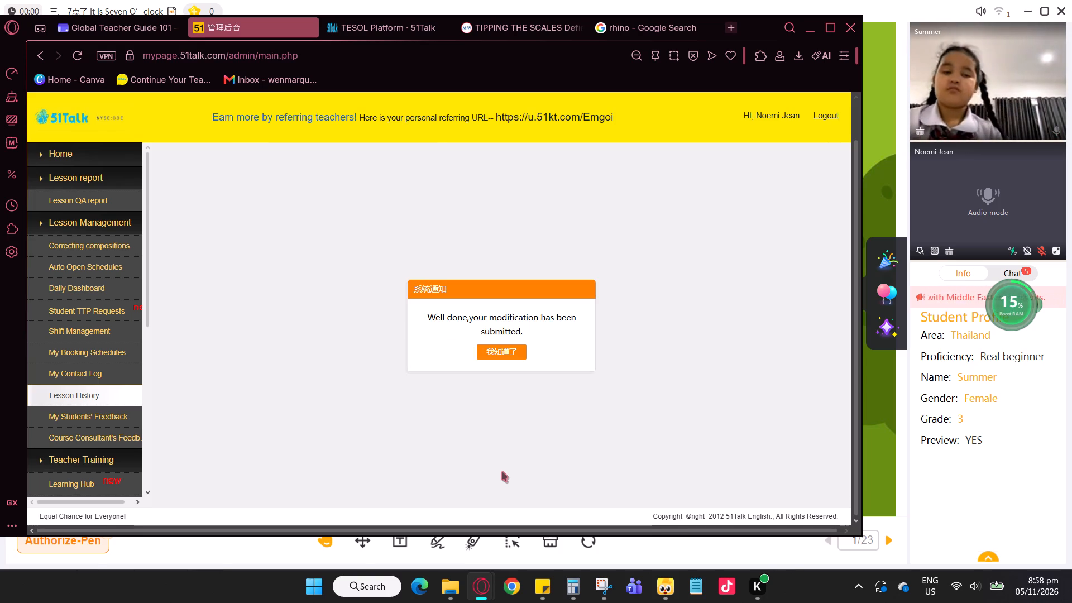
click(496, 349)
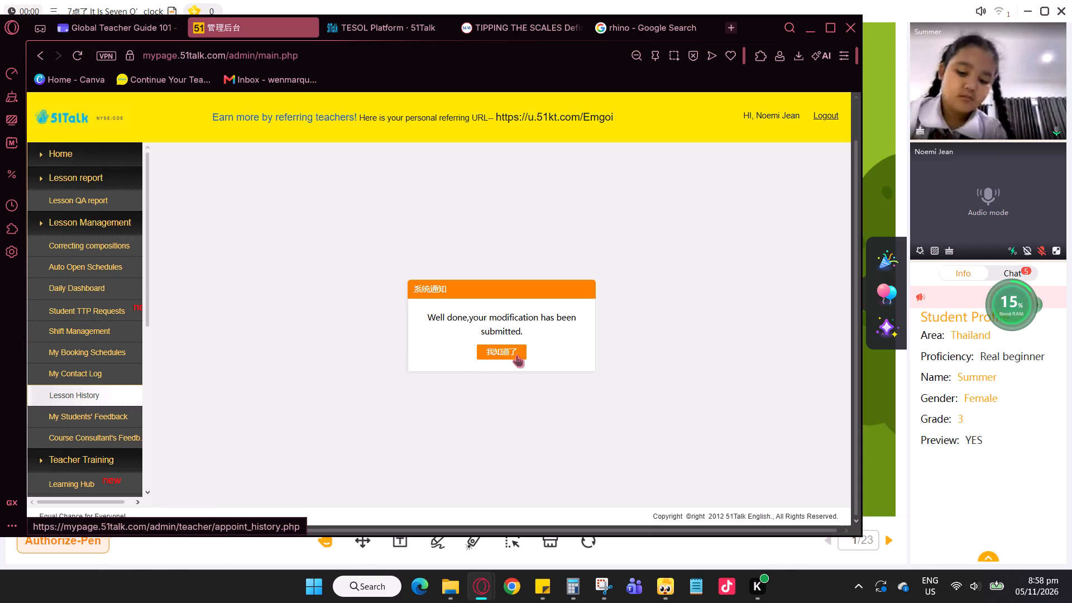